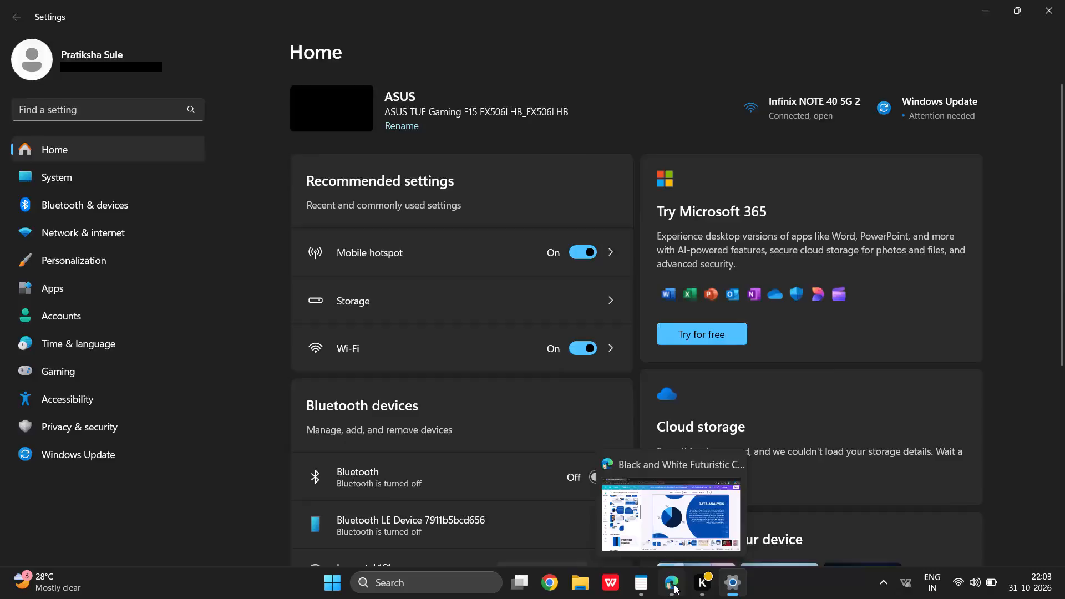
Switch to the presentation open in Microsoft Edge and search the design templates for AMAZZON.
{"action": "double_click", "coordinate": [794, 287]}
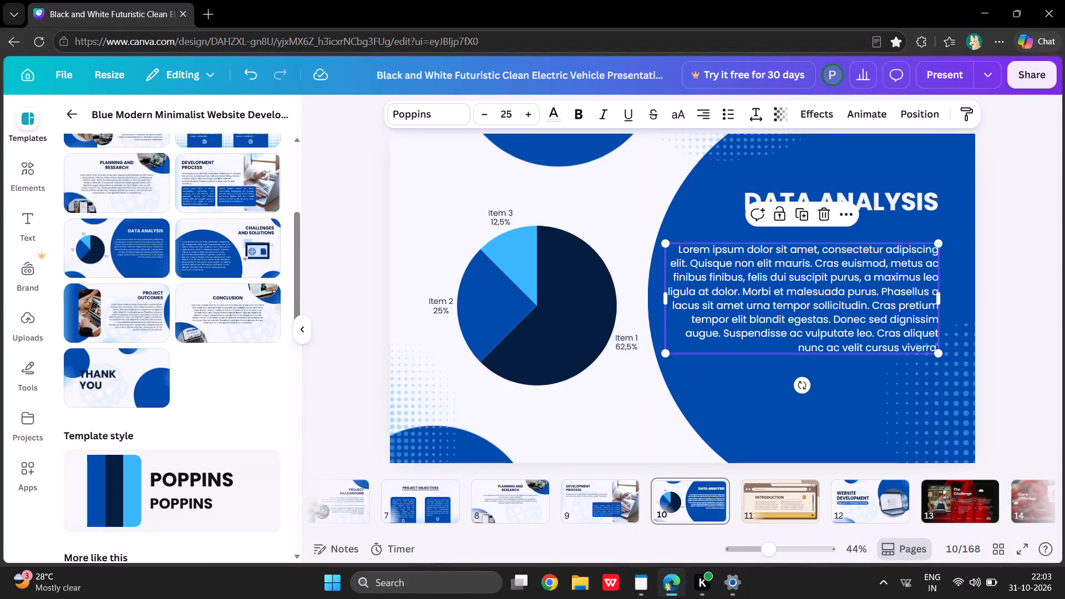
{"action": "left_click", "coordinate": [71, 117]}
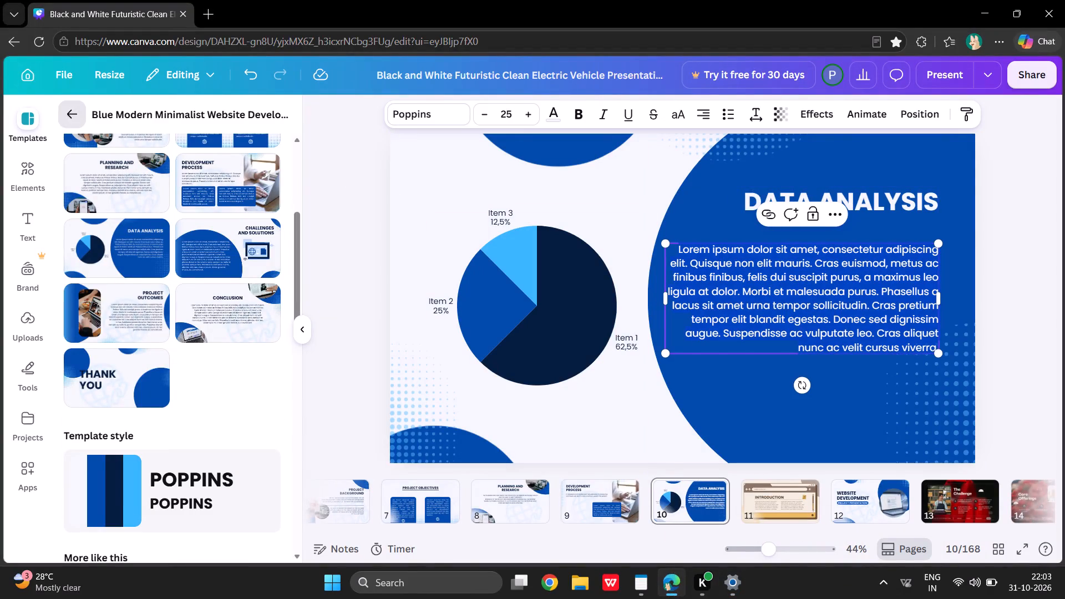
{"action": "left_click_drag", "start_coordinate": [219, 118], "coordinate": [72, 122]}
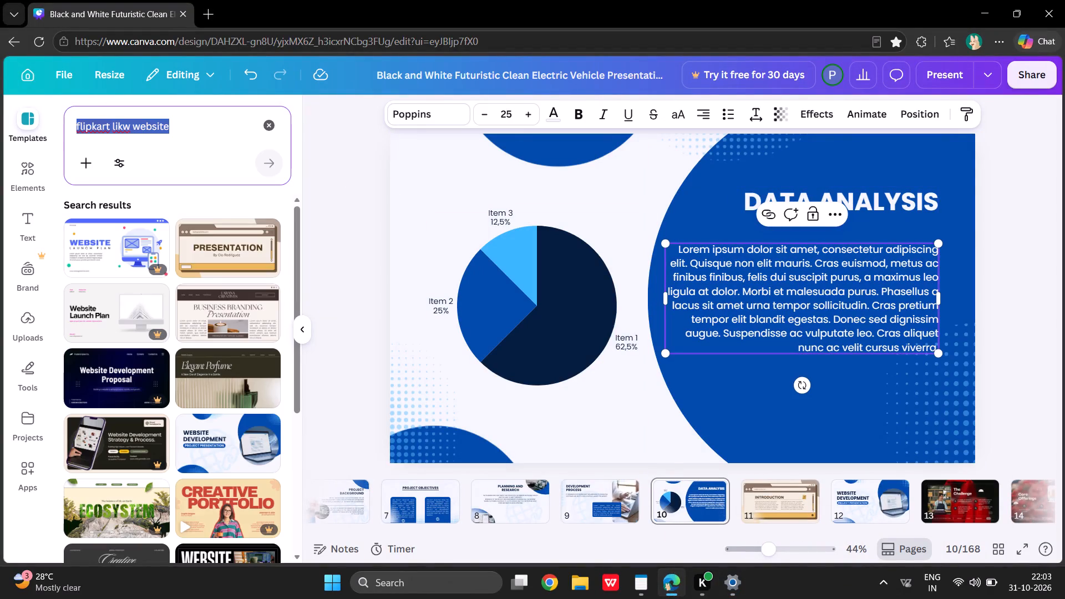
{"action": "key", "text": "BackSpace"}
{"action": "type", "text": "AMAZZON"}
{"action": "key", "text": "Return"}
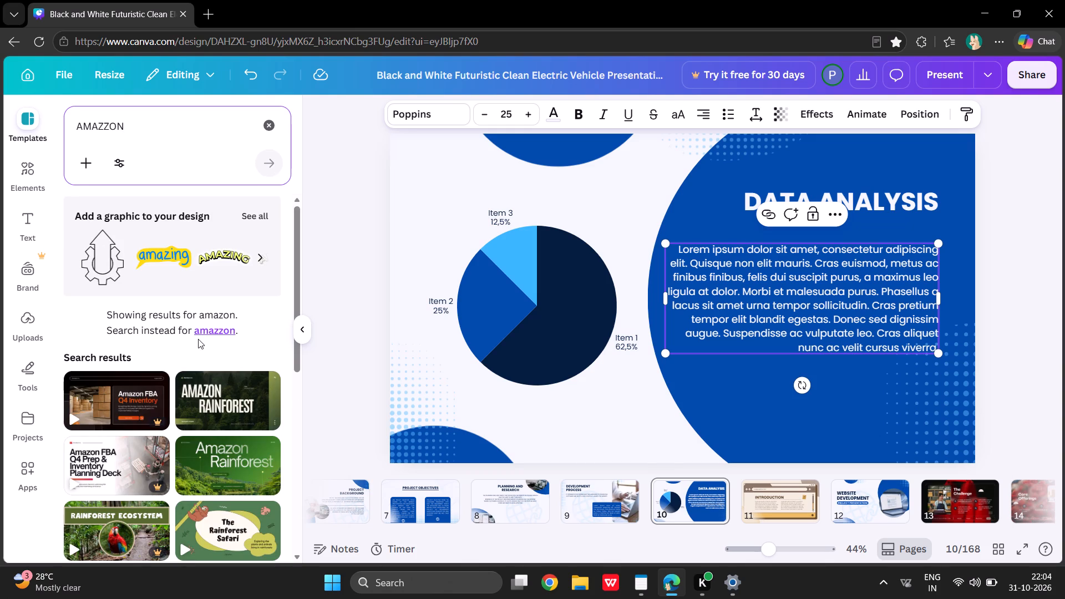
{"action": "scroll", "coordinate": [198, 339], "scroll_direction": "down", "scroll_amount": 2}
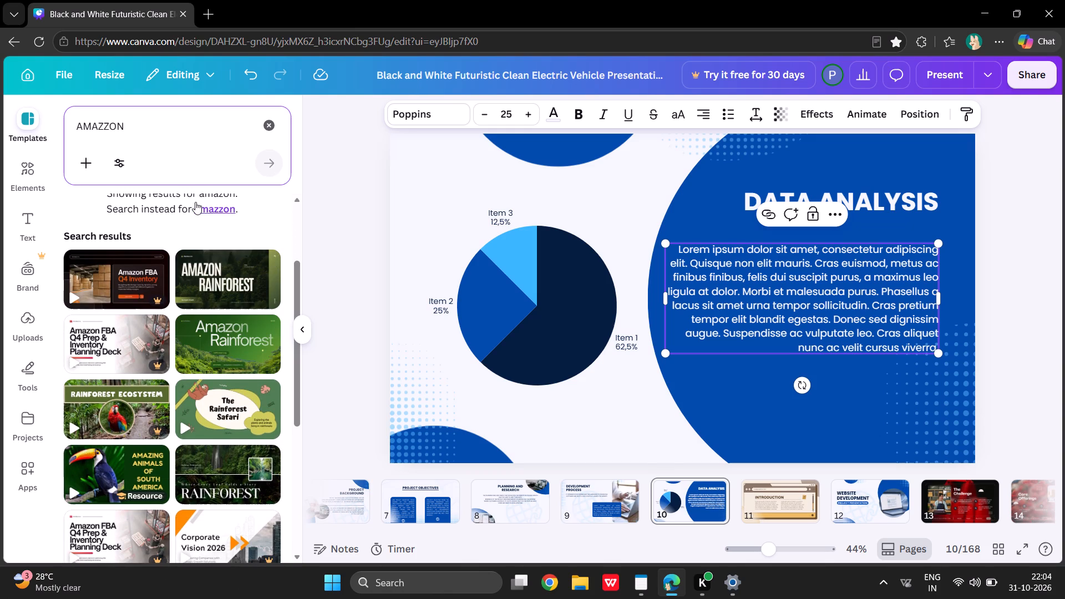
Extend the template search to AMAZZON WEBSITE.
{"action": "left_click", "coordinate": [155, 118]}
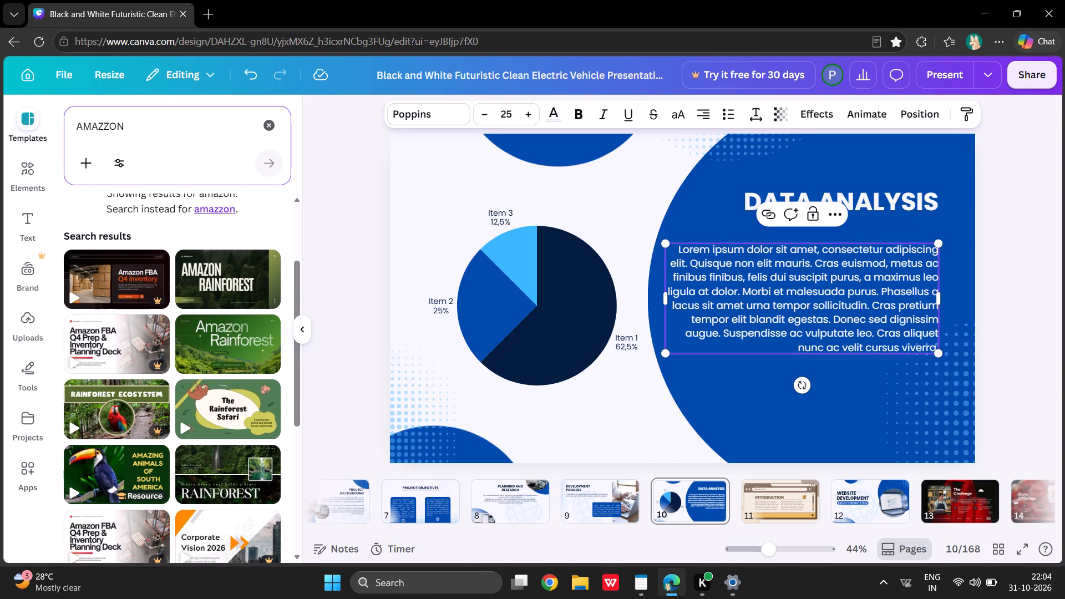
{"action": "key", "text": "space"}
{"action": "type", "text": "WEBSITE"}
{"action": "key", "text": "Return"}
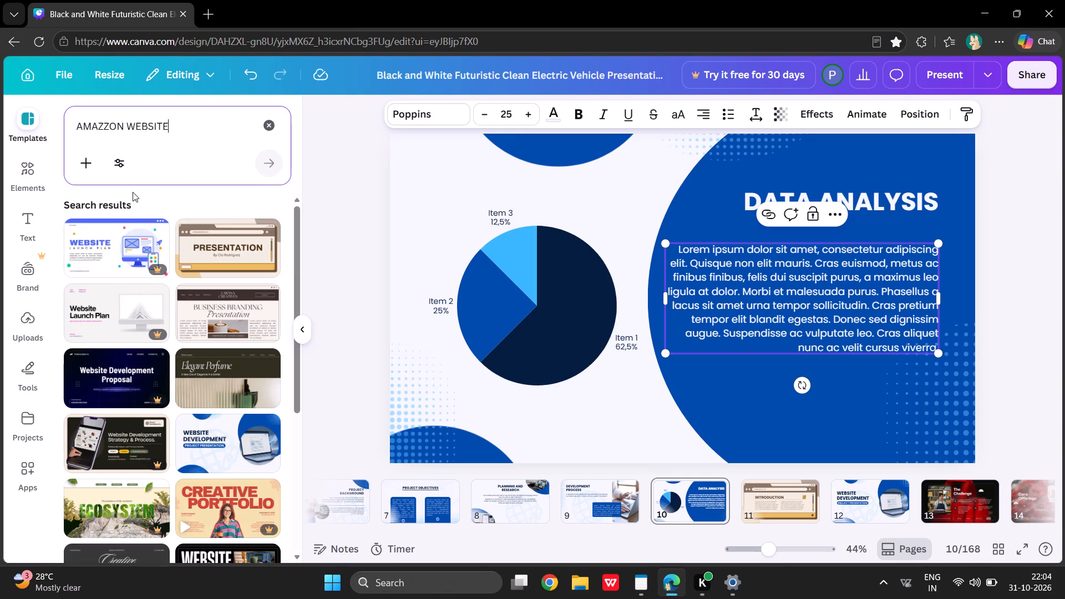
Apply the Elegant Perfume cover from the Tan and Green Minimalist Elegant Perfume Website template to page 10.
{"action": "scroll", "coordinate": [201, 245], "scroll_direction": "down", "scroll_amount": 1}
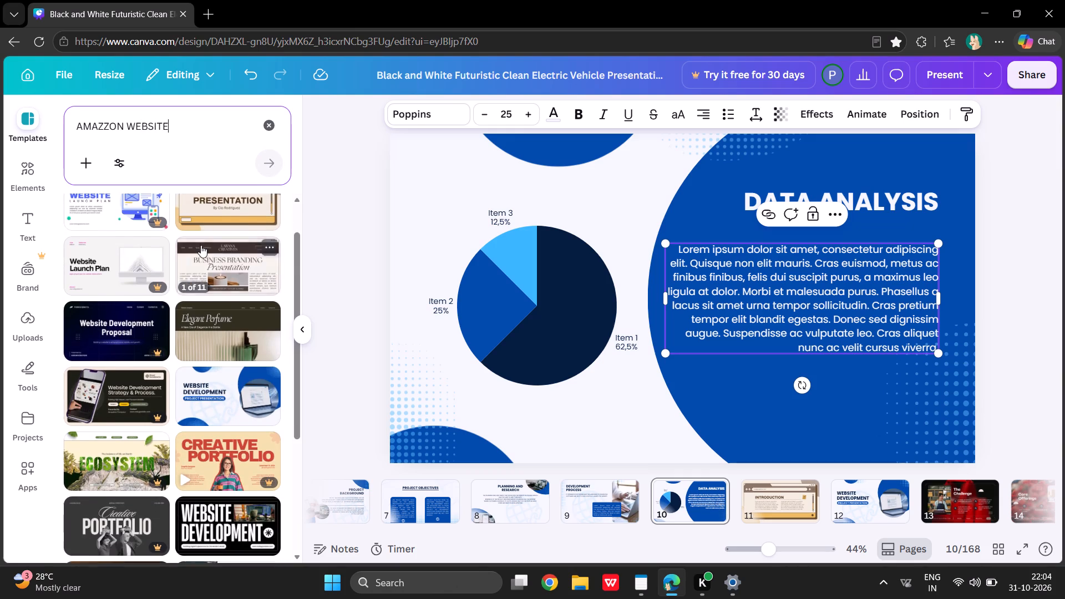
{"action": "scroll", "coordinate": [201, 245], "scroll_direction": "down", "scroll_amount": 2}
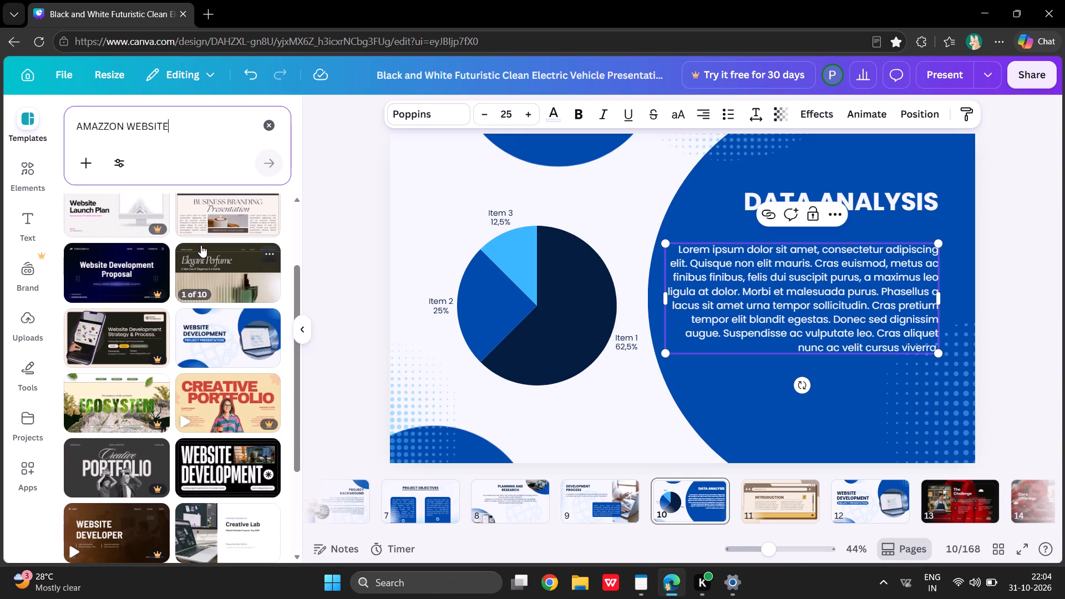
{"action": "left_click", "coordinate": [211, 269]}
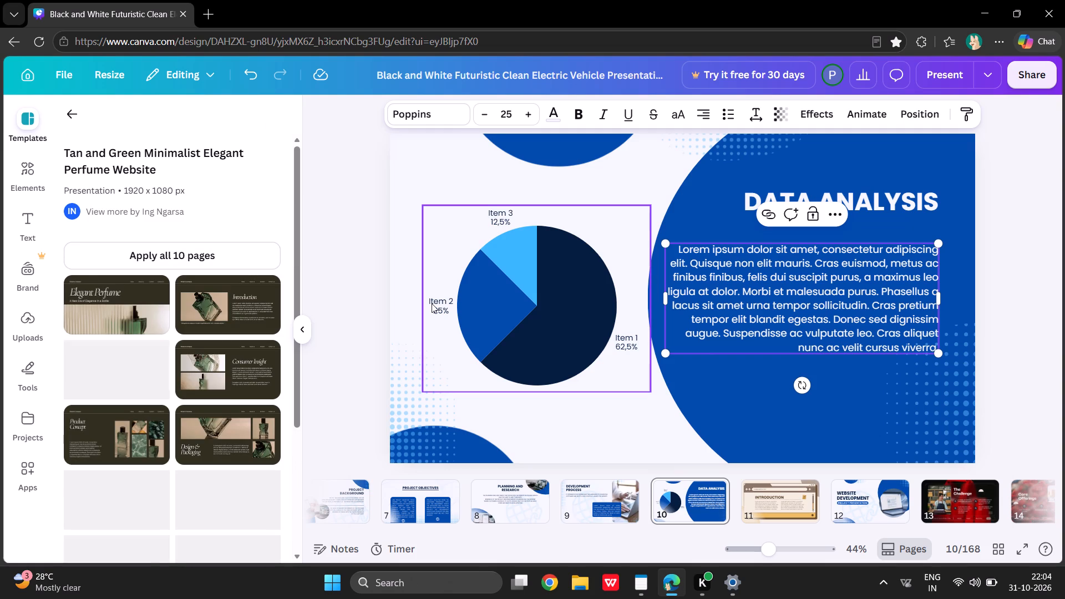
{"action": "left_click", "coordinate": [123, 297]}
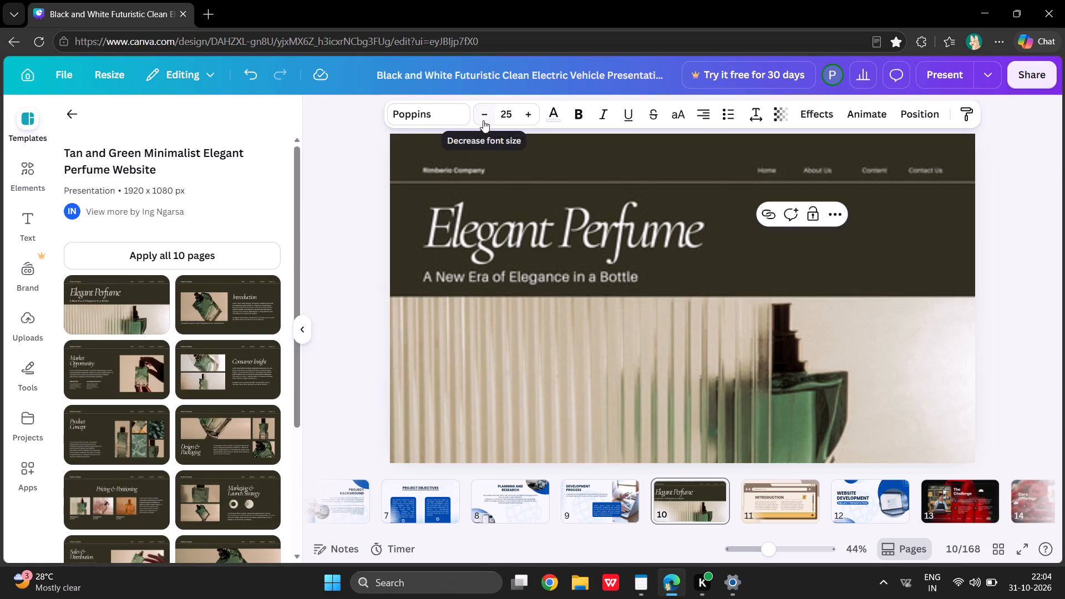
Replace the Rimberio Company name in page 10's header with PRAASCO.
{"action": "double_click", "coordinate": [464, 173]}
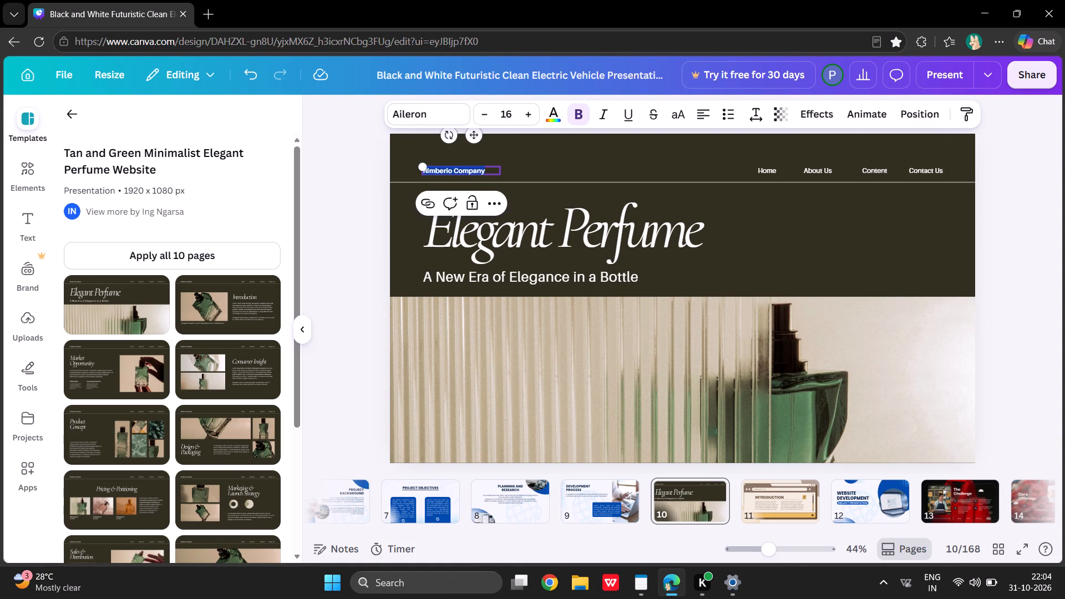
{"action": "key", "text": "BackSpace"}
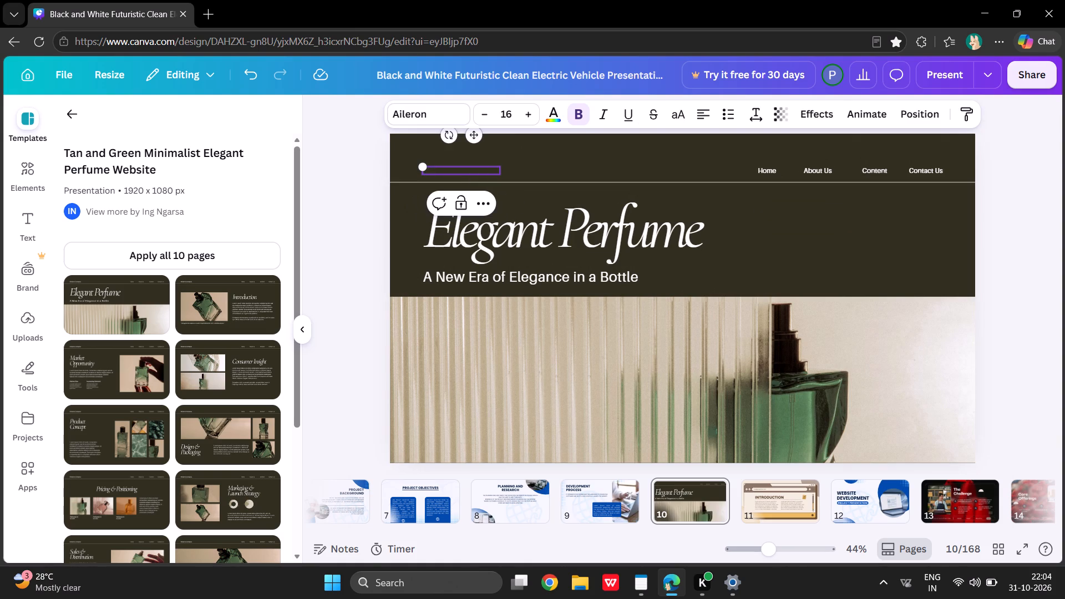
{"action": "type", "text": "PRAASCO"}
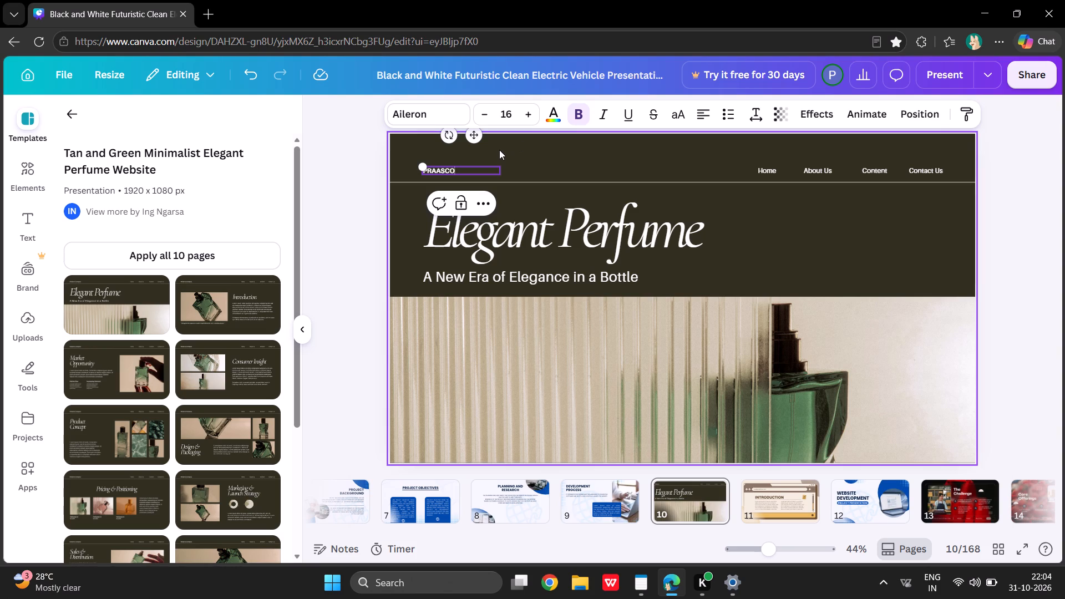
Add a space and six exclamation marks after the Elegant Perfume title on page 10.
{"action": "left_click", "coordinate": [713, 235]}
{"action": "double_click", "coordinate": [711, 235]}
{"action": "left_click", "coordinate": [711, 235]}
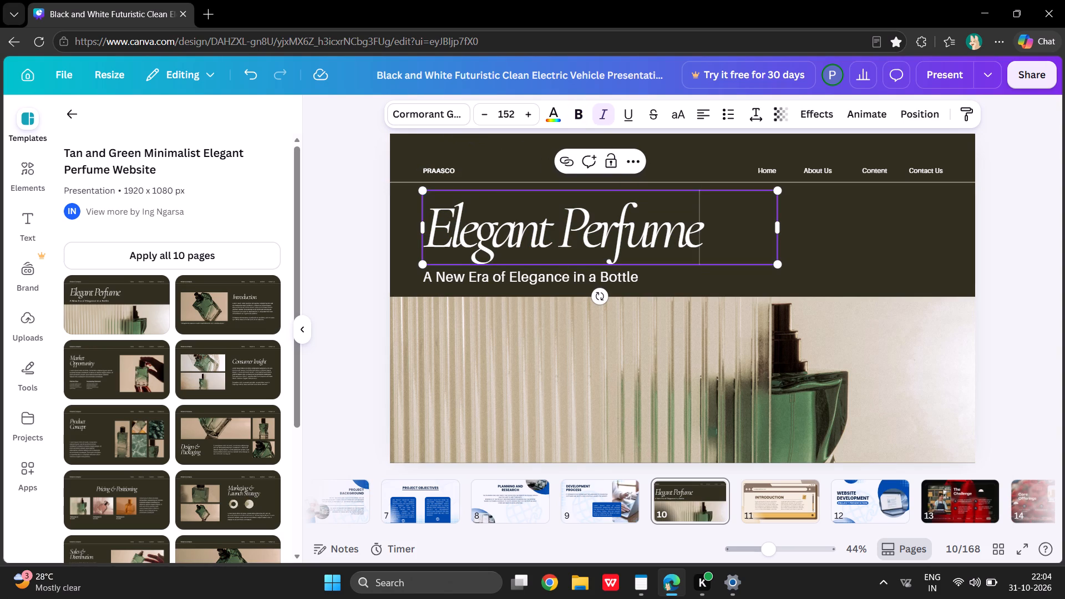
{"action": "key", "text": "space"}
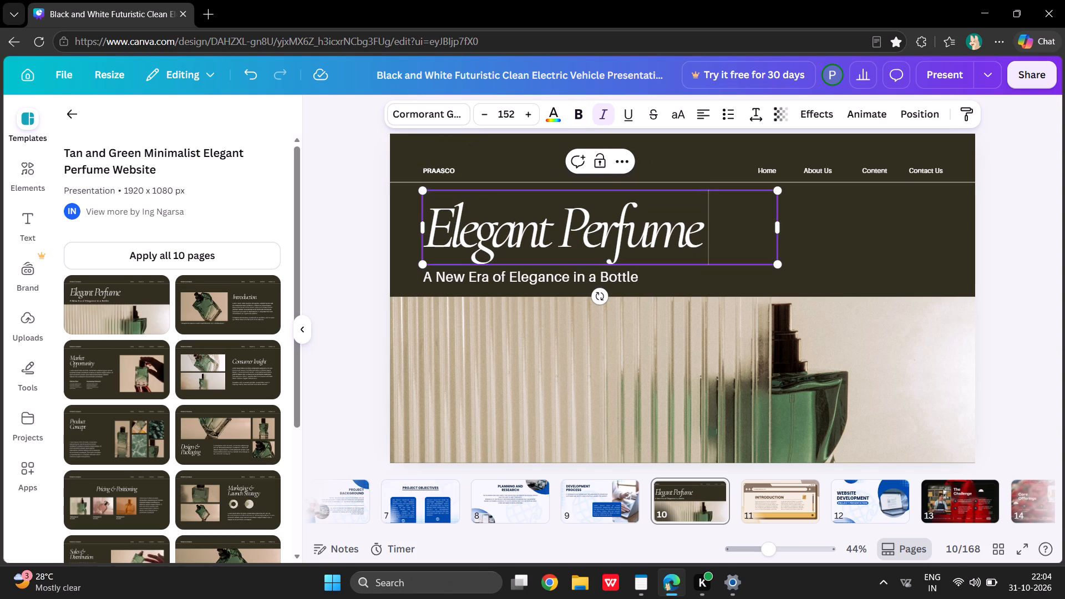
{"action": "type", "text": "!!!!!!"}
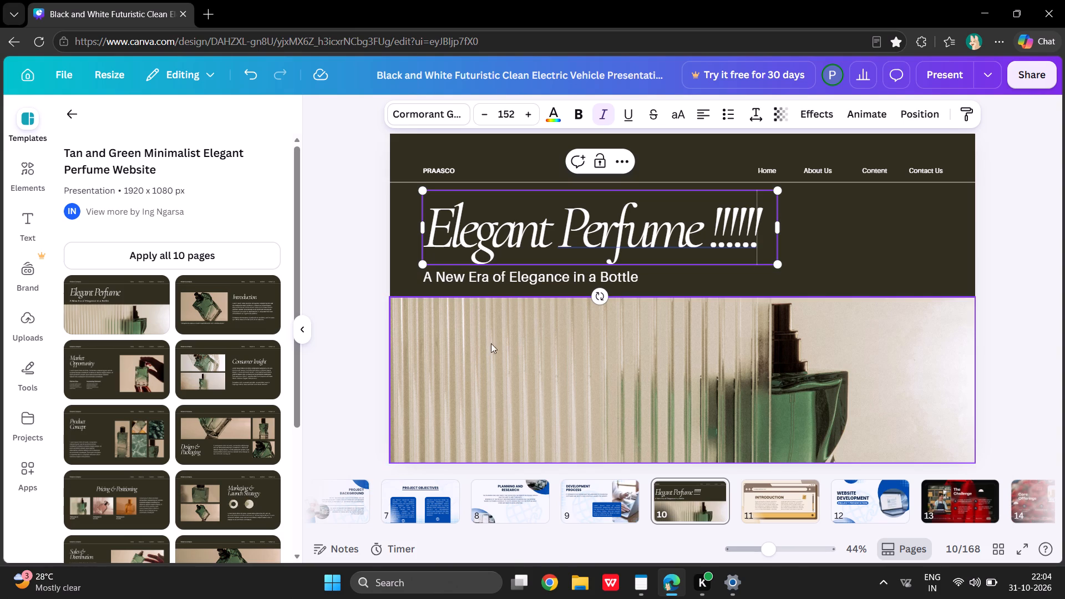
Apply the Blur animation to the perfume bottle photo on page 10.
{"action": "left_click", "coordinate": [525, 361]}
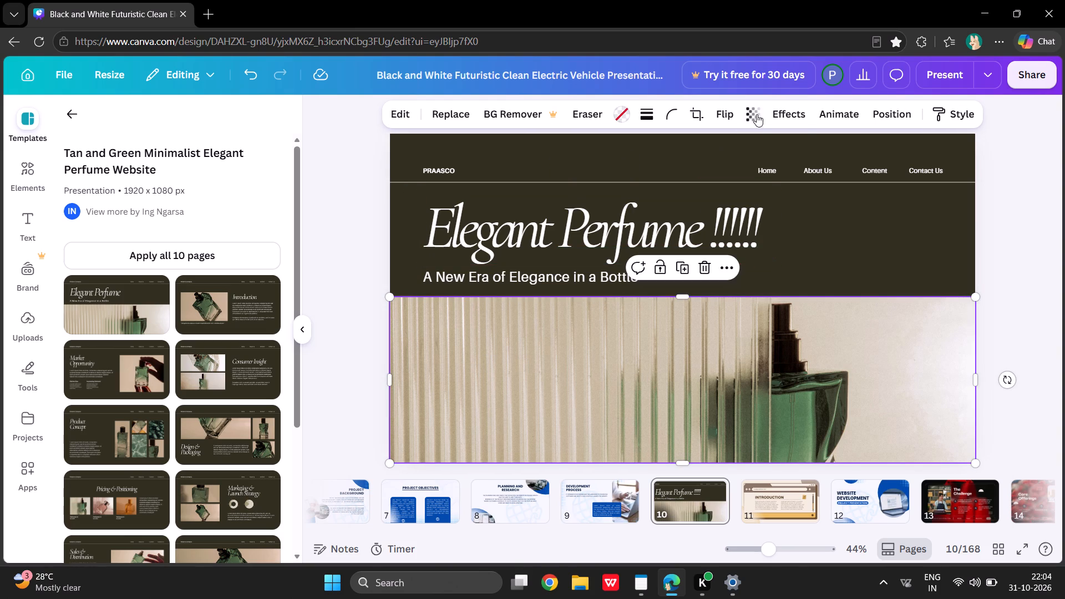
{"action": "left_click", "coordinate": [822, 113]}
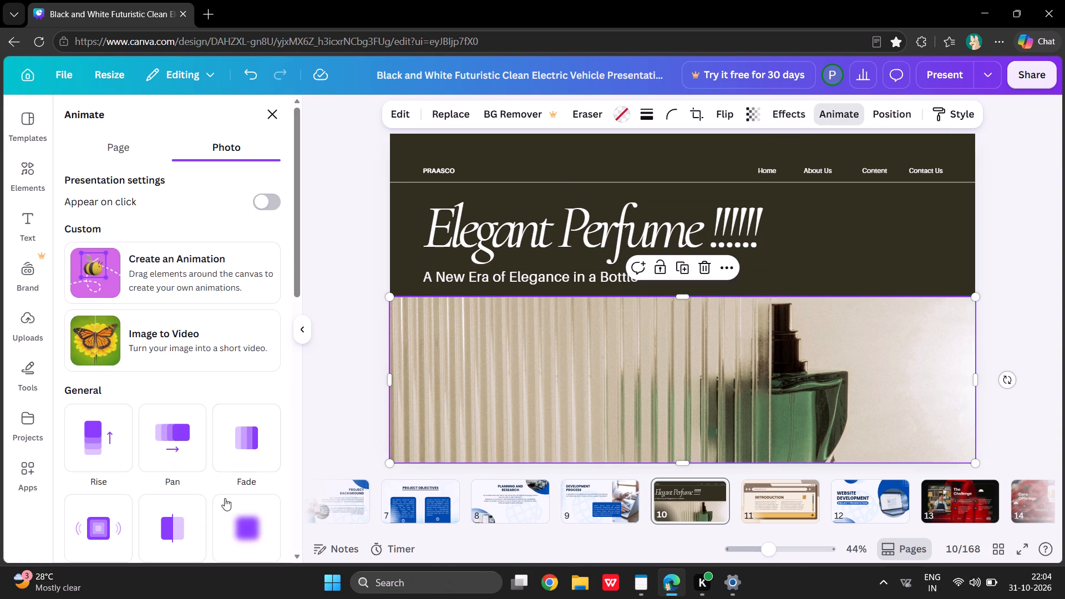
{"action": "left_click", "coordinate": [232, 517]}
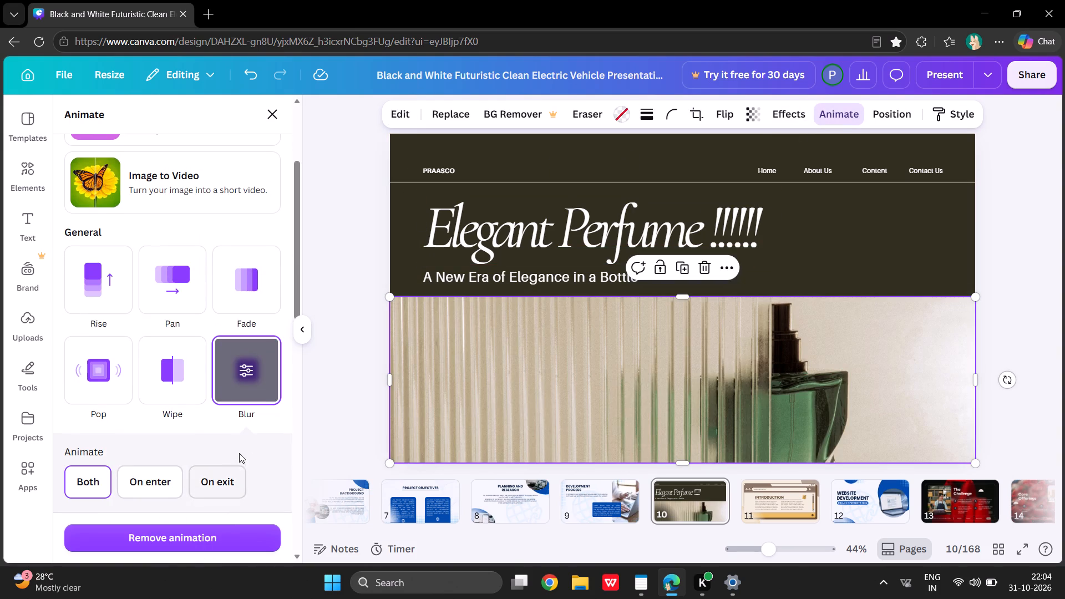
{"action": "left_click", "coordinate": [226, 374]}
{"action": "left_click", "coordinate": [227, 373]}
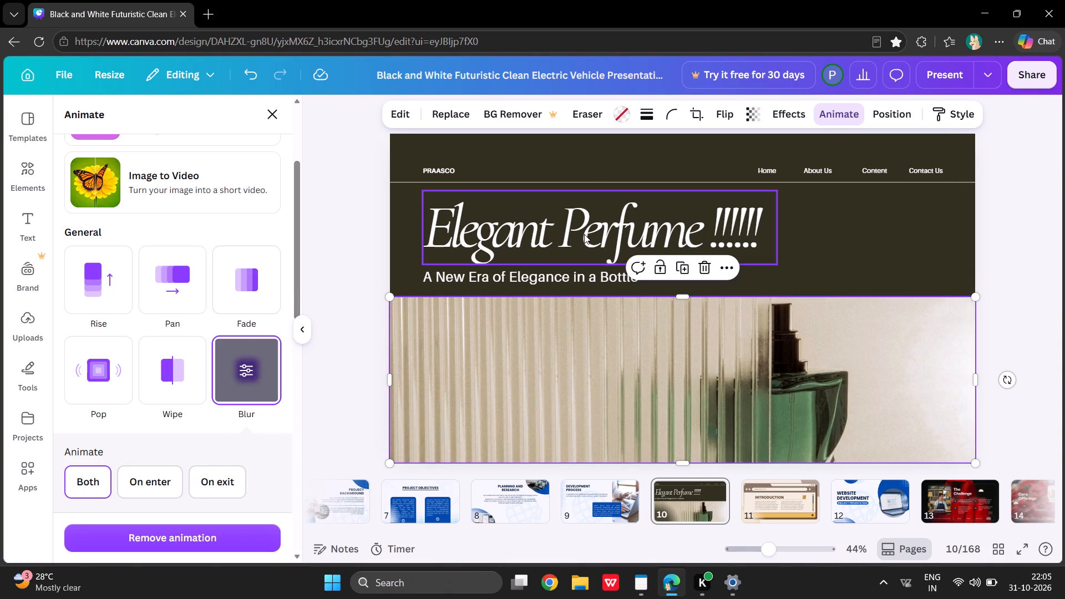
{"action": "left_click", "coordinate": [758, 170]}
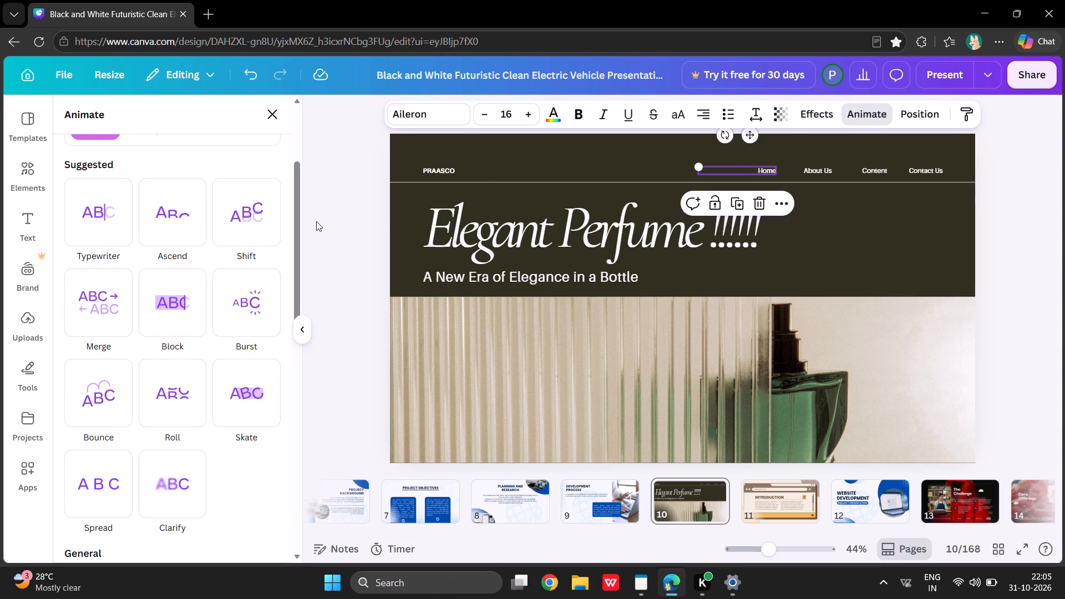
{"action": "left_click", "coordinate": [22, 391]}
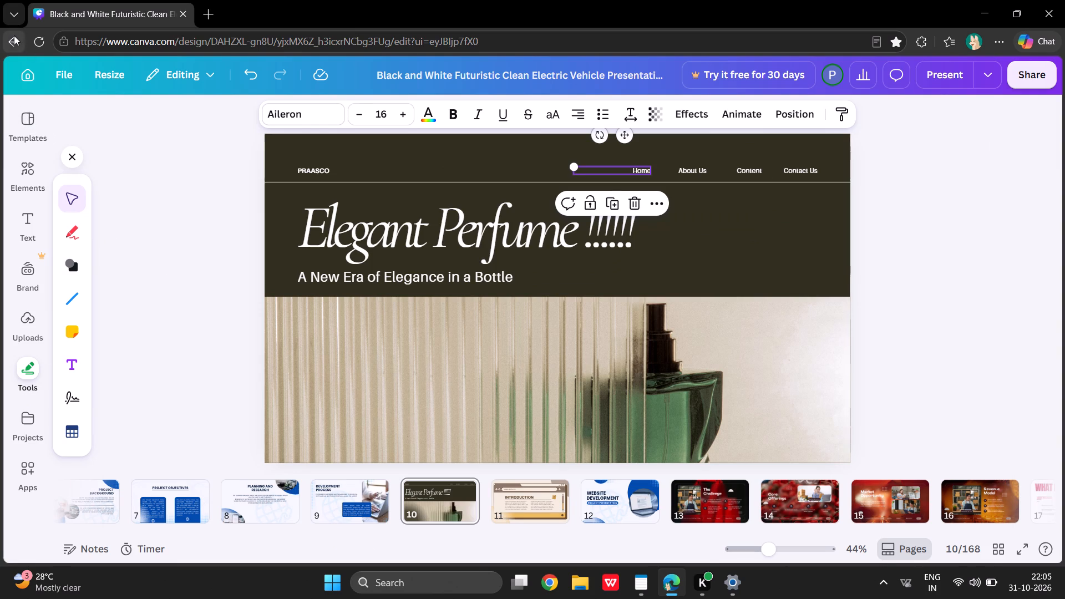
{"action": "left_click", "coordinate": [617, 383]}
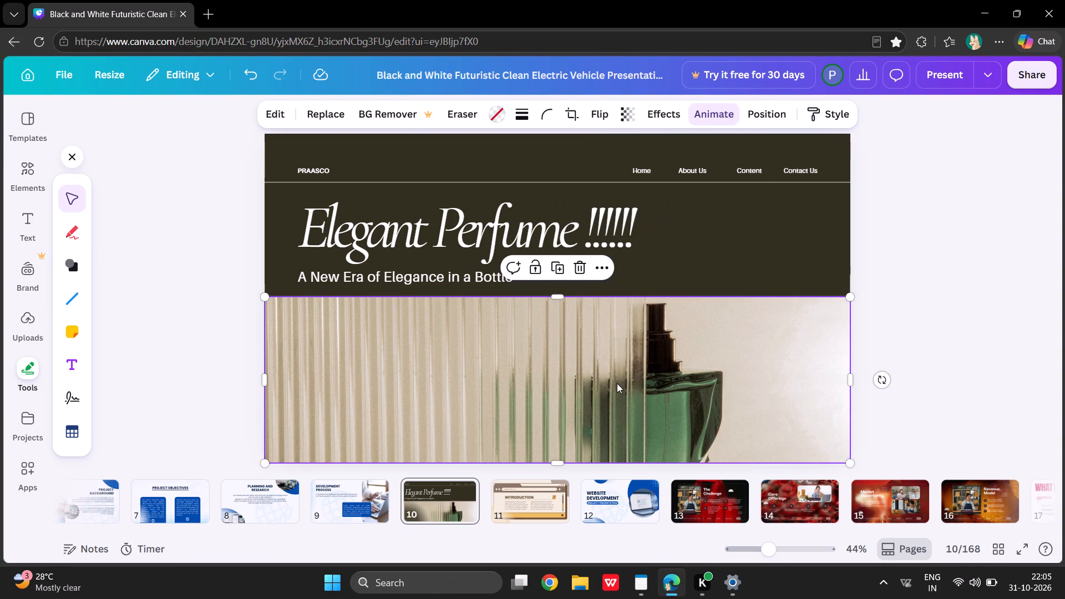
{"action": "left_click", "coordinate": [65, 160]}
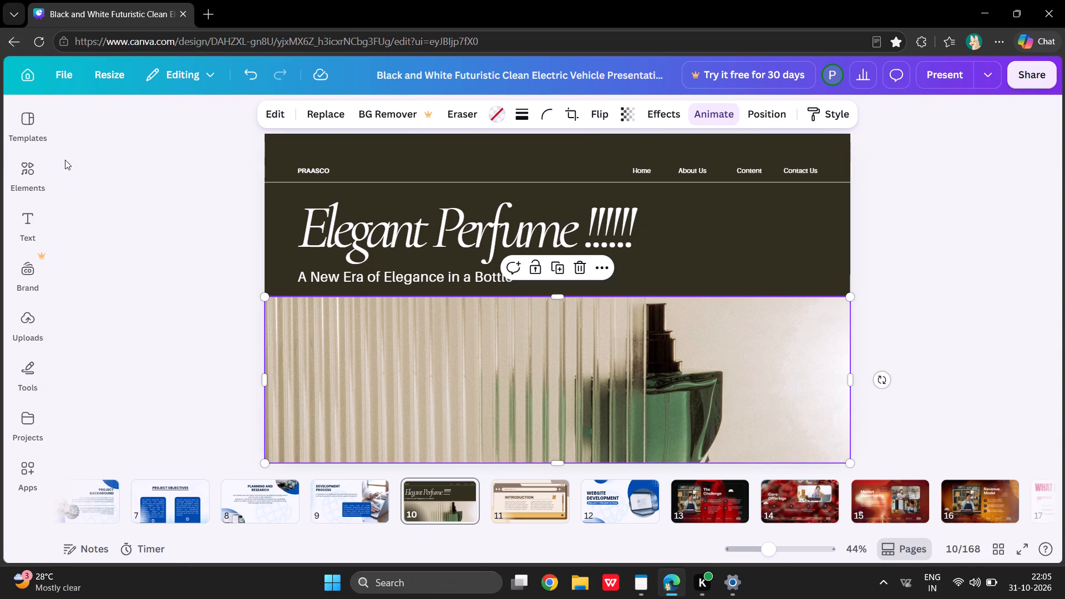
Add the perfume template's Introduction layout as a new page 11.
{"action": "left_click", "coordinate": [18, 132]}
{"action": "left_click", "coordinate": [215, 301]}
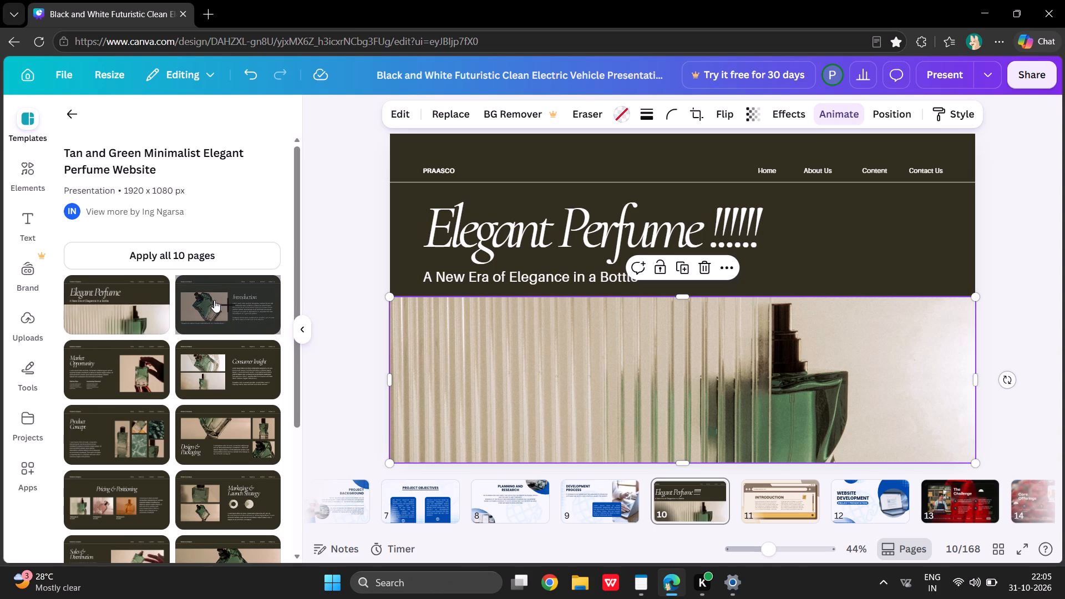
{"action": "left_click", "coordinate": [611, 329]}
{"action": "left_click", "coordinate": [607, 346]}
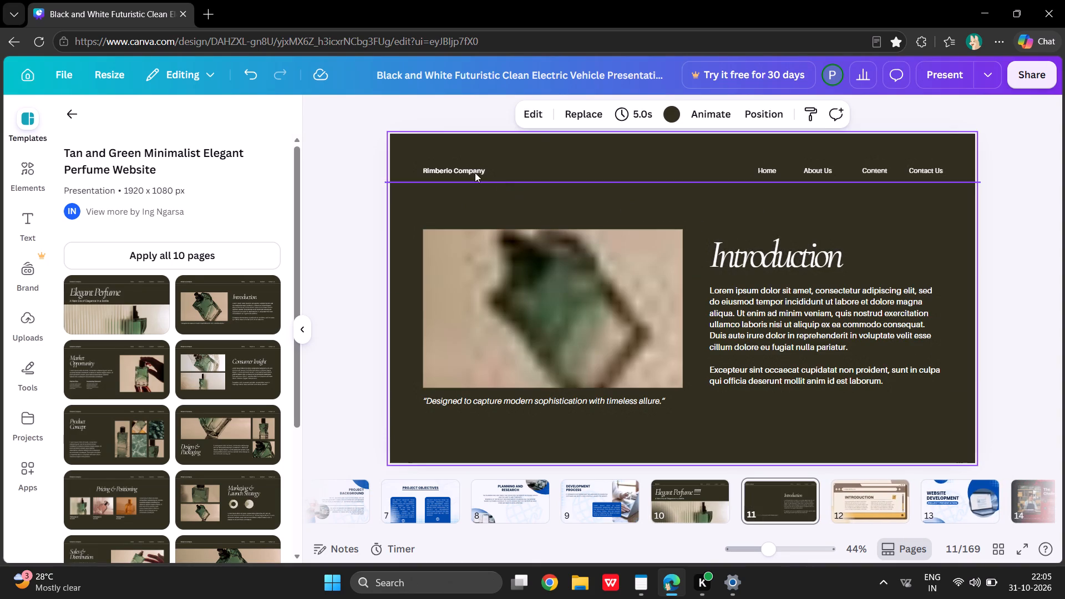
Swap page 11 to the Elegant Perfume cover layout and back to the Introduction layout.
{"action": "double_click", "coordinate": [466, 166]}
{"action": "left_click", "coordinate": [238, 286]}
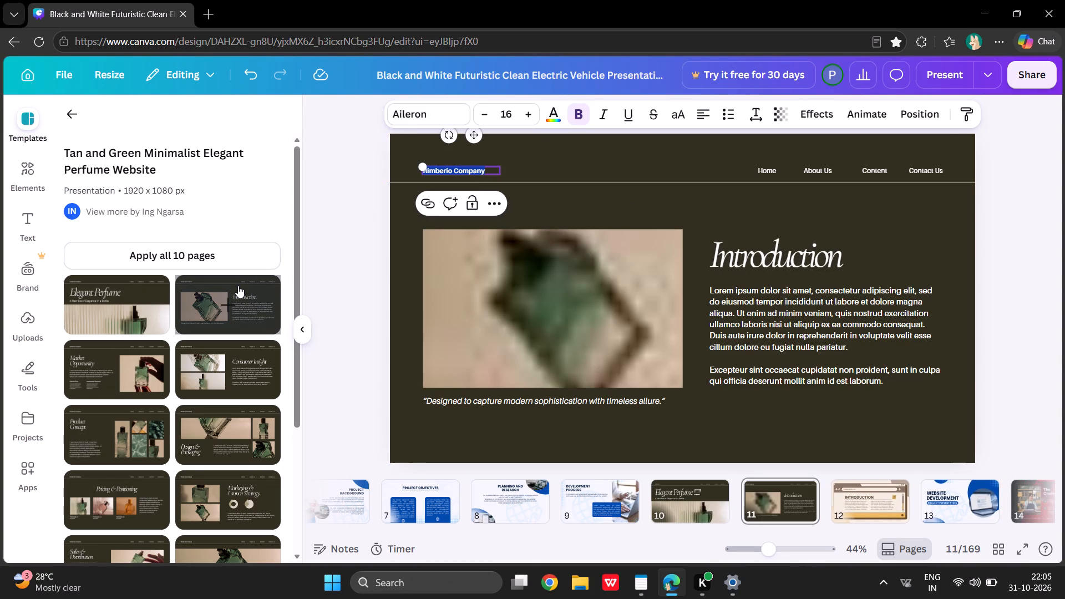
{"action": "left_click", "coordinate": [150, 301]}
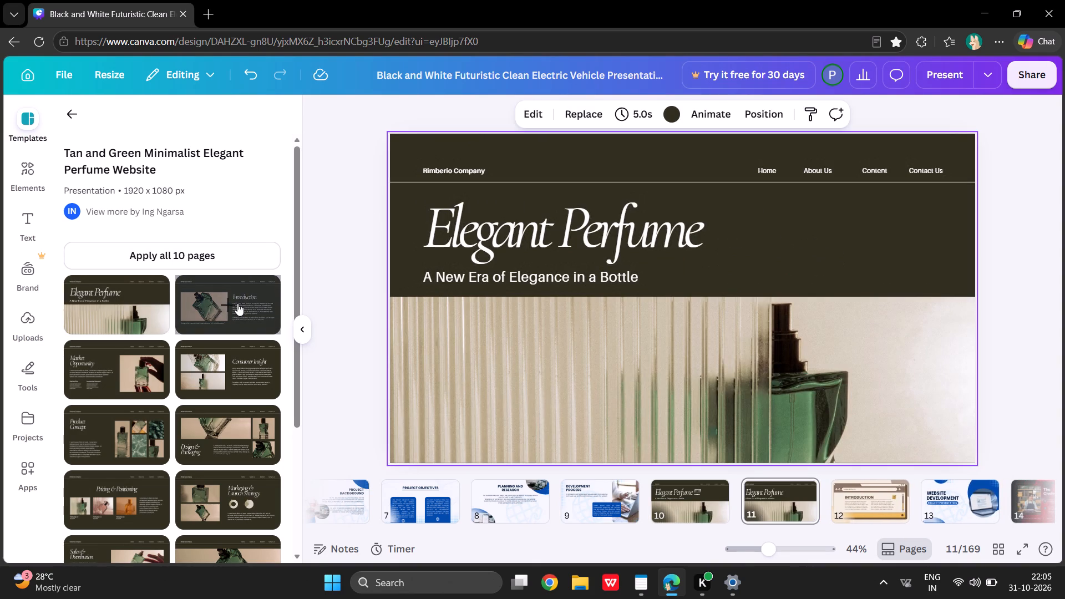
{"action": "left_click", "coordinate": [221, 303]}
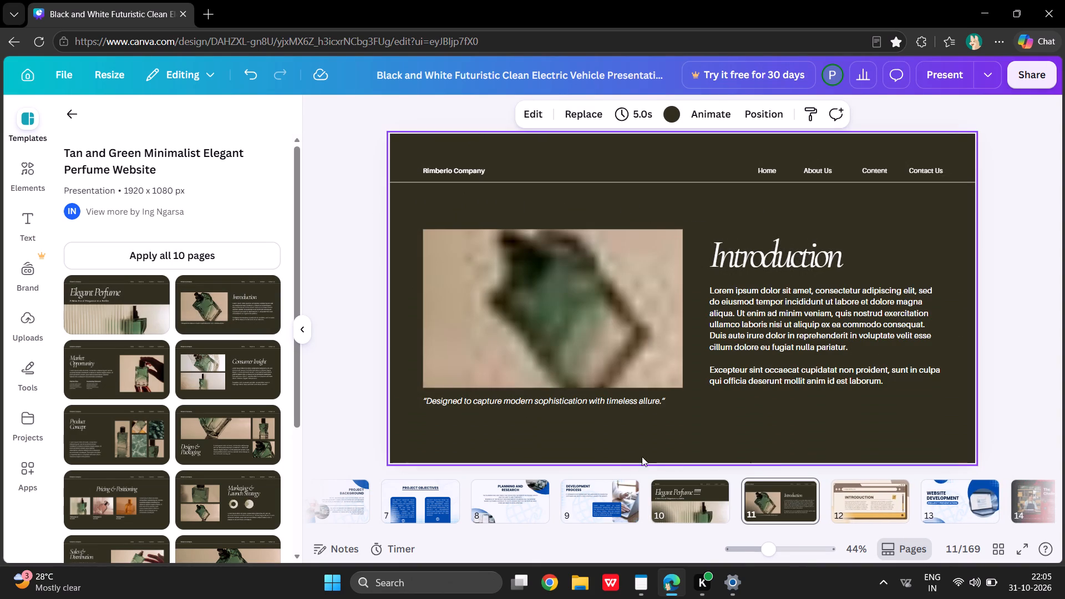
Replace the Rimberio Company brand name in page 11's header with "PRAASCO".
{"action": "left_click", "coordinate": [653, 497]}
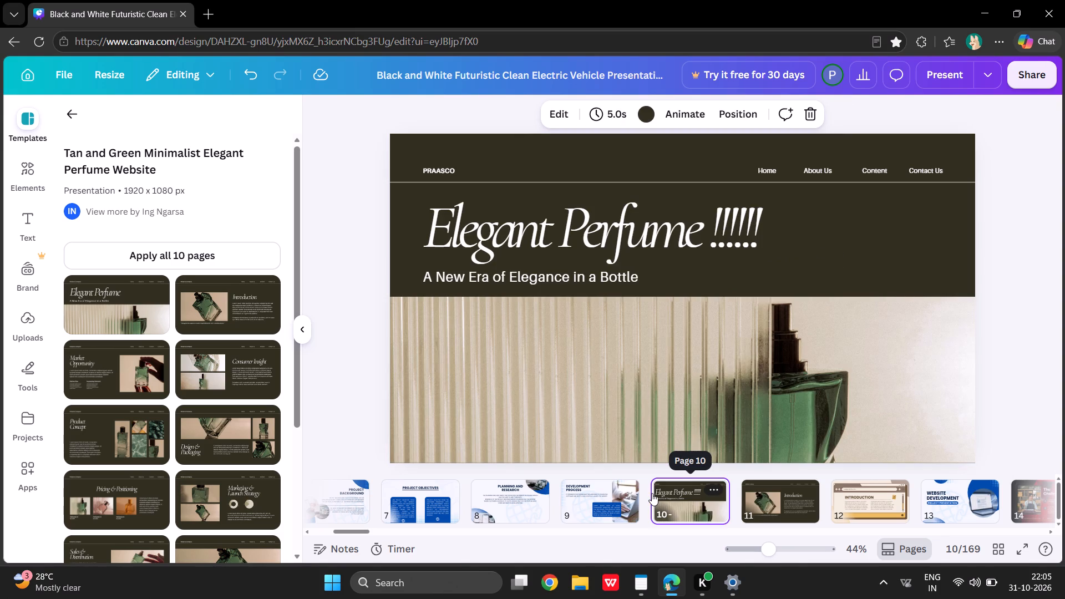
{"action": "left_click", "coordinate": [761, 500]}
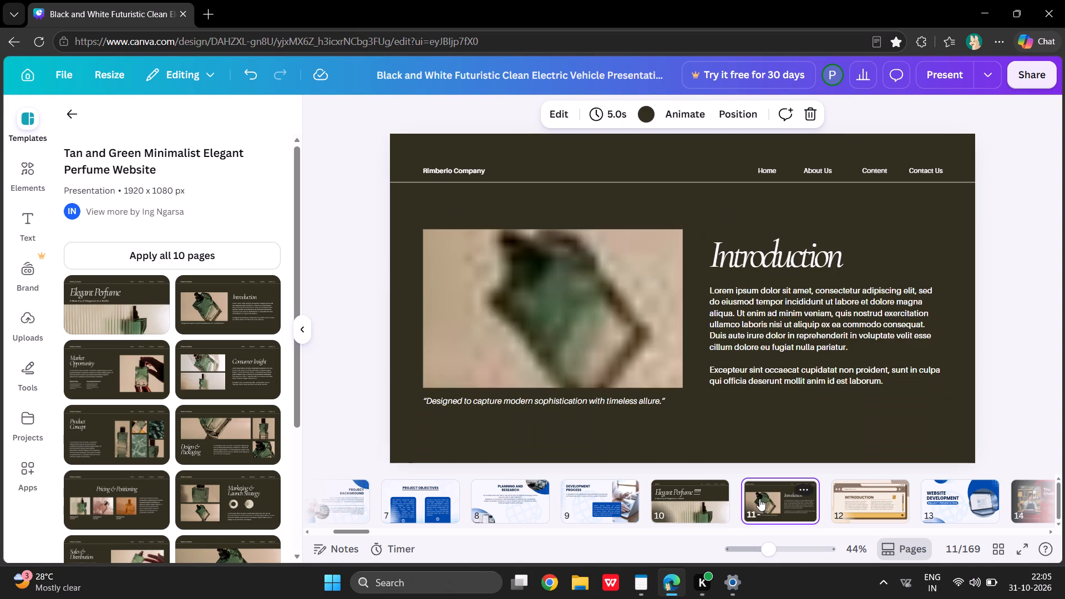
{"action": "double_click", "coordinate": [461, 169]}
{"action": "key", "text": "BackSpace"}
{"action": "type", "text": "PRA"}
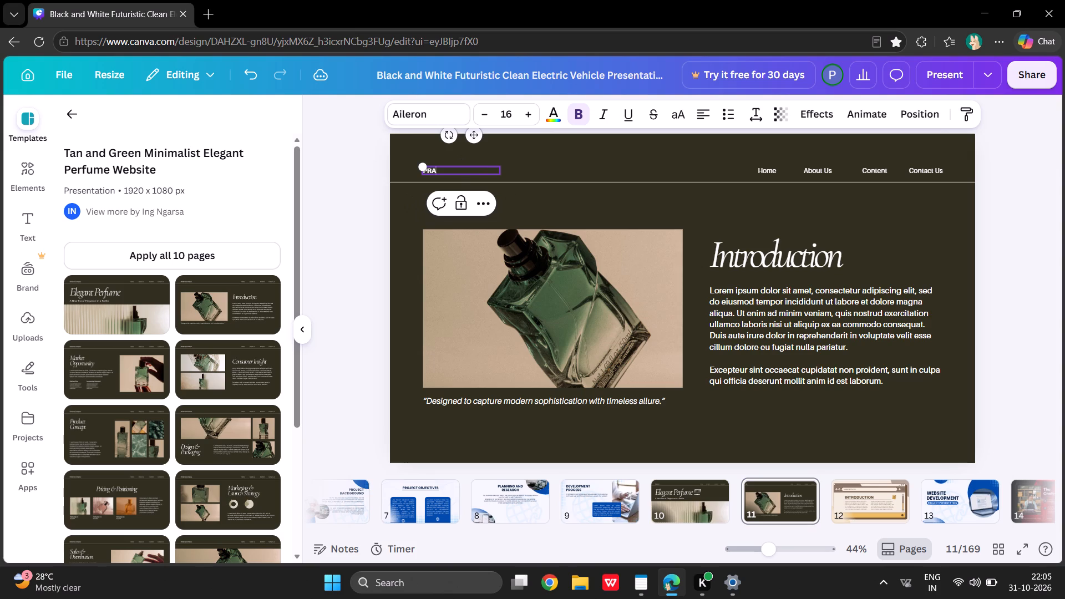
{"action": "key", "text": "s"}
{"action": "type", "text": "CO"}
{"action": "key", "text": "Left"}
{"action": "key", "text": "Left"}
{"action": "key", "text": "Left"}
{"action": "key", "text": "a"}
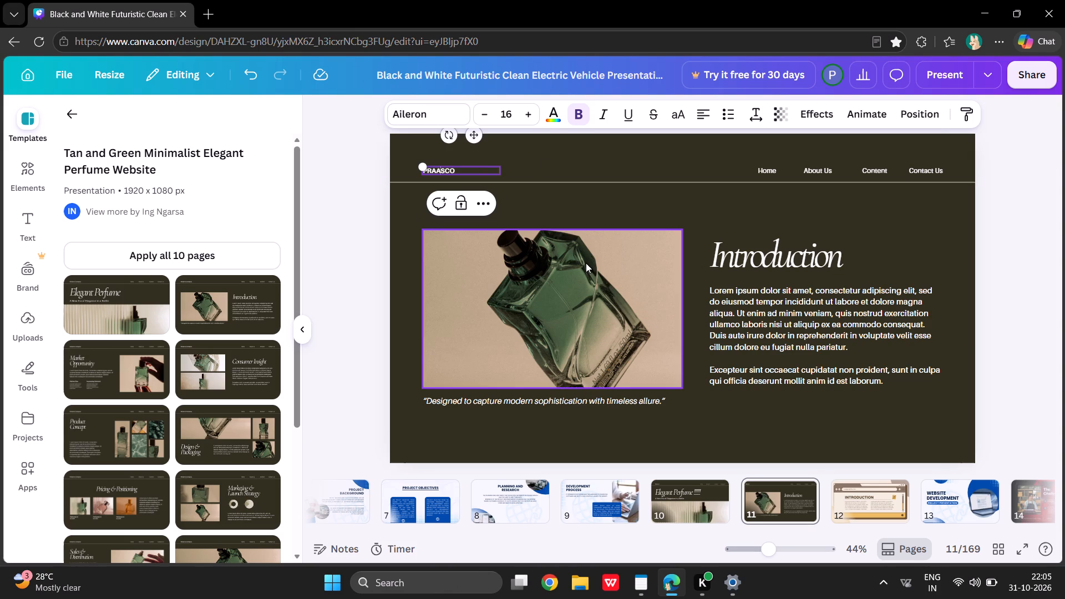
Replace the placeholder paragraph under Introduction on page 11 with "WE ARE THE PRAASCO TO SEELTHE PERFUMES".
{"action": "double_click", "coordinate": [824, 332]}
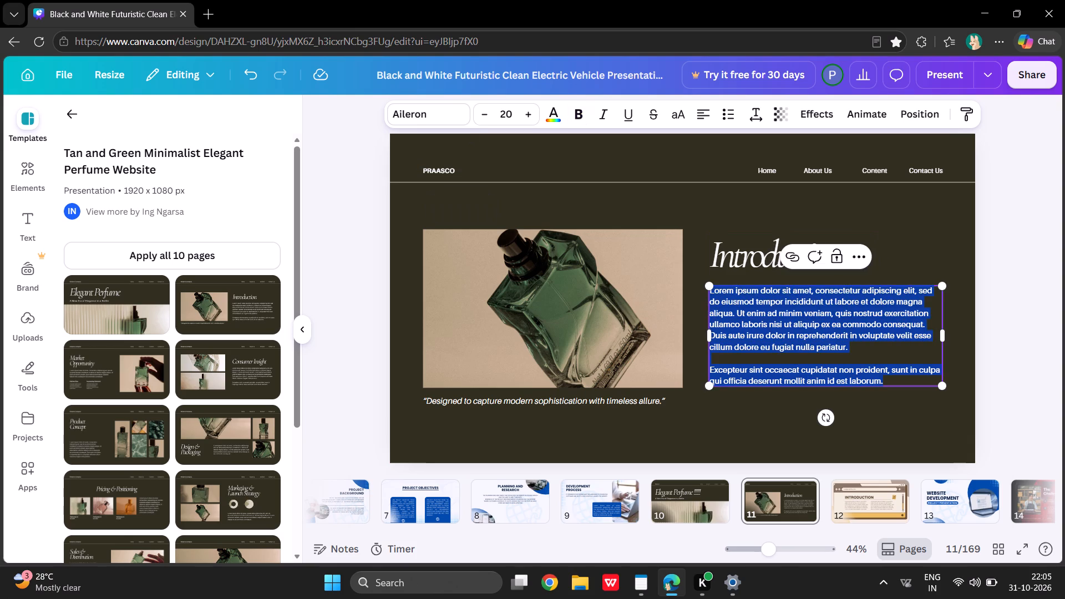
{"action": "key", "text": "BackSpace"}
{"action": "type", "text": "WE ARE THE"}
{"action": "key", "text": "space"}
{"action": "type", "text": "PRAA"}
{"action": "type", "text": "SCO"}
{"action": "key", "text": "space"}
{"action": "type", "text": "TO S"}
{"action": "type", "text": "EEL"}
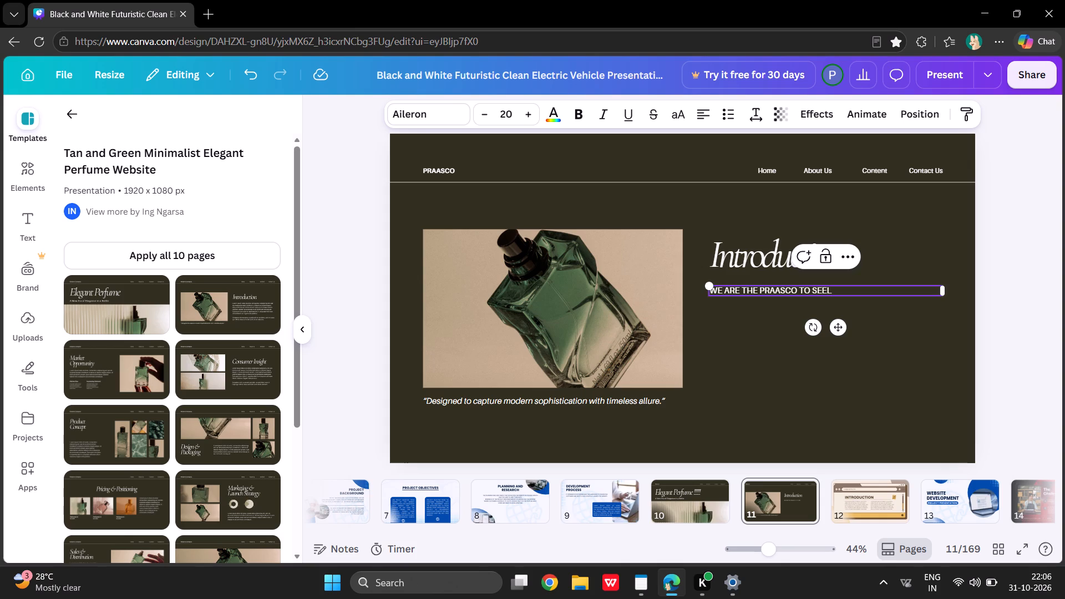
{"action": "type", "text": "THE PERFUMES"}
{"action": "key", "text": "space"}
Continue the Introduction paragraph with "WHICH MADE BY THE GROUP OF THE PRAASCO TEAMS".
{"action": "type", "text": "WHICH"}
{"action": "key", "text": "space"}
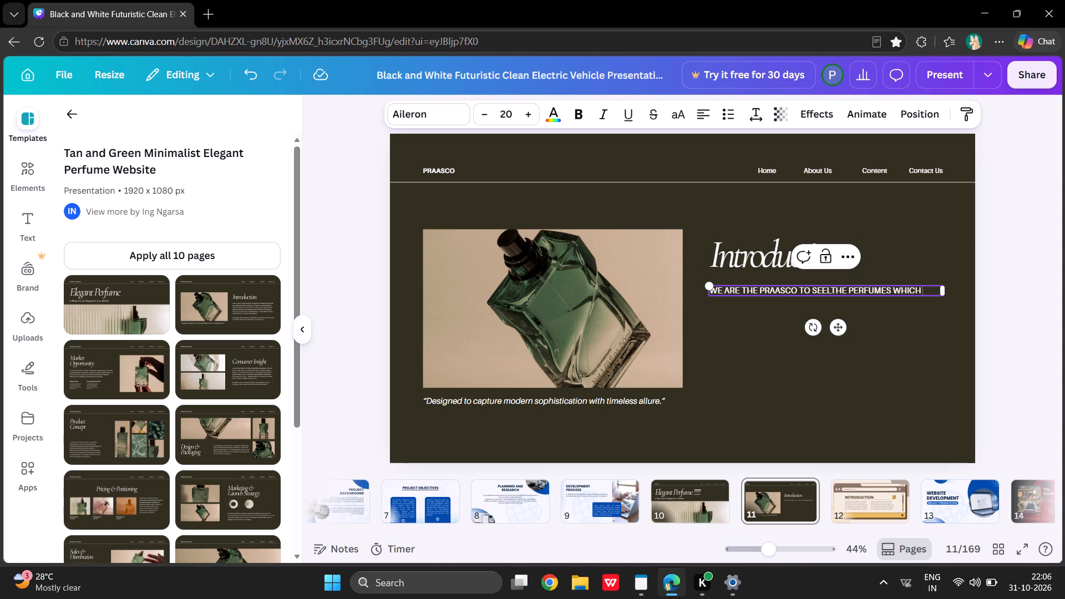
{"action": "type", "text": "MADE"}
{"action": "key", "text": "space"}
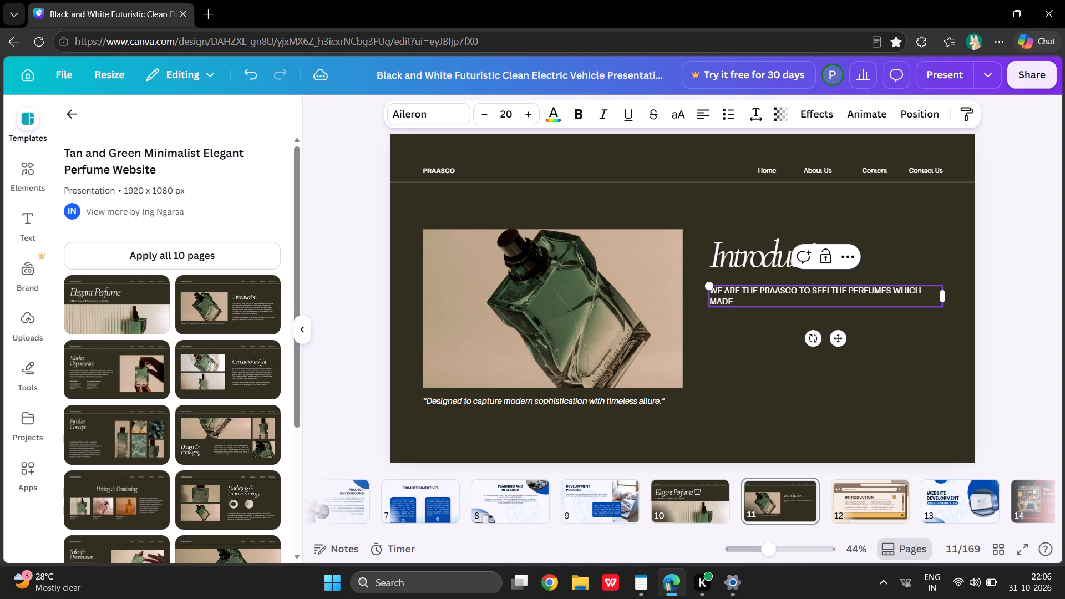
{"action": "key", "text": "space"}
{"action": "type", "text": "BY"}
{"action": "type", "text": "TH"}
{"action": "key", "text": "BackSpace"}
{"action": "key", "text": "BackSpace"}
{"action": "key", "text": "space"}
{"action": "type", "text": "THE GROUP OF THE"}
{"action": "key", "text": "space"}
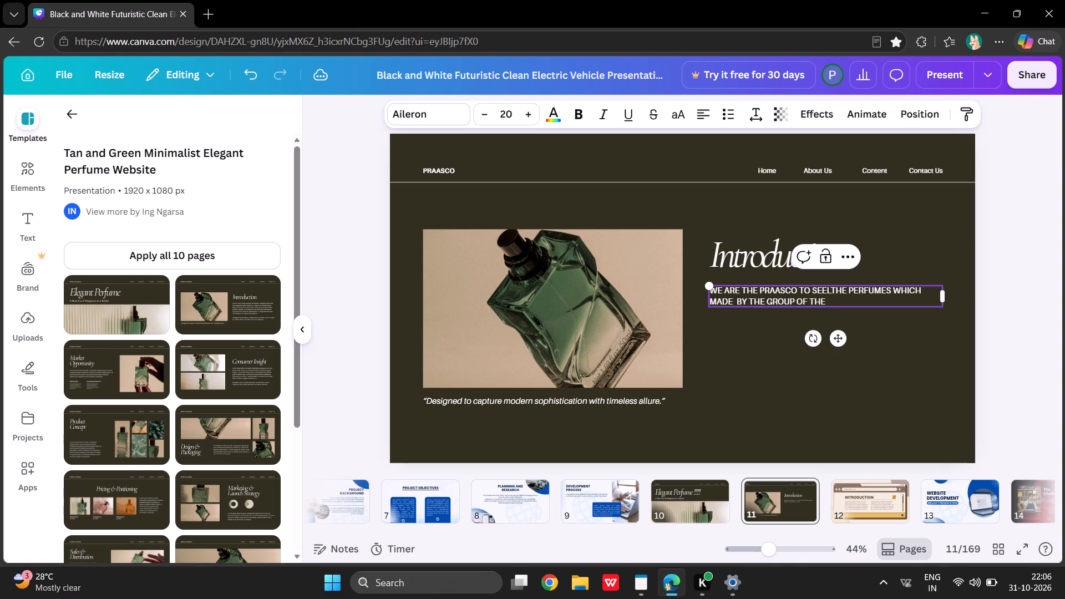
{"action": "type", "text": "PRAS"}
{"action": "key", "text": "BackSpace"}
{"action": "type", "text": "ASCO M"}
{"action": "key", "text": "BackSpace"}
{"action": "type", "text": "TEAMS"}
{"action": "key", "text": "space"}
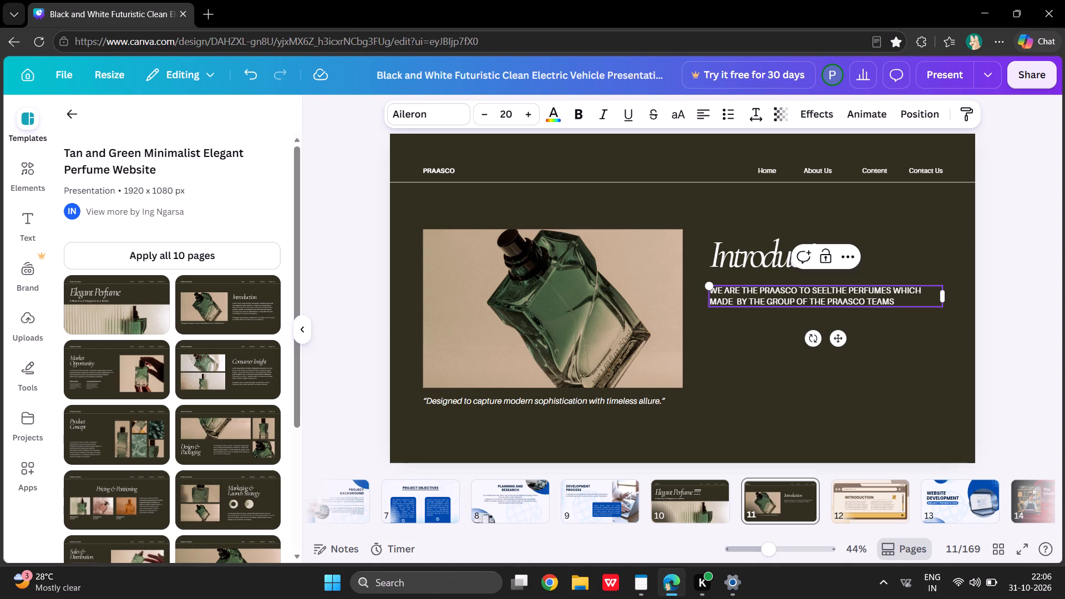
Continue the Introduction paragraph with "ALL ARE THE NATURAL PERFUME TO WITHOUT HARMING THE NATURE".
{"action": "type", "text": "ALL ARE TE"}
{"action": "key", "text": "BackSpace"}
{"action": "key", "text": "BackSpace"}
{"action": "type", "text": "THE NAT"}
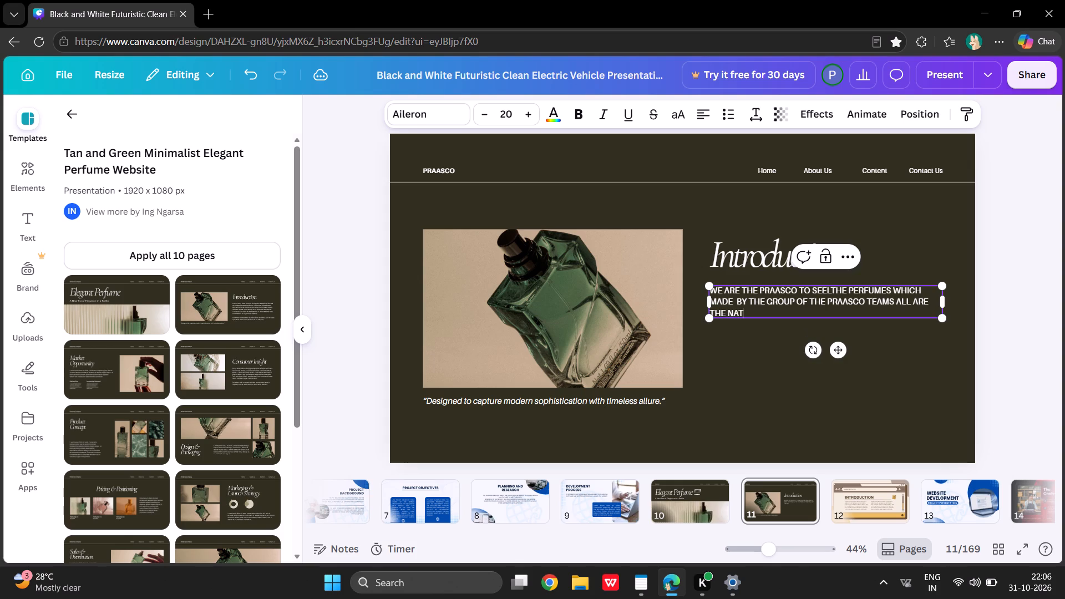
{"action": "type", "text": "URAL PERFUME TO"}
{"action": "key", "text": "space"}
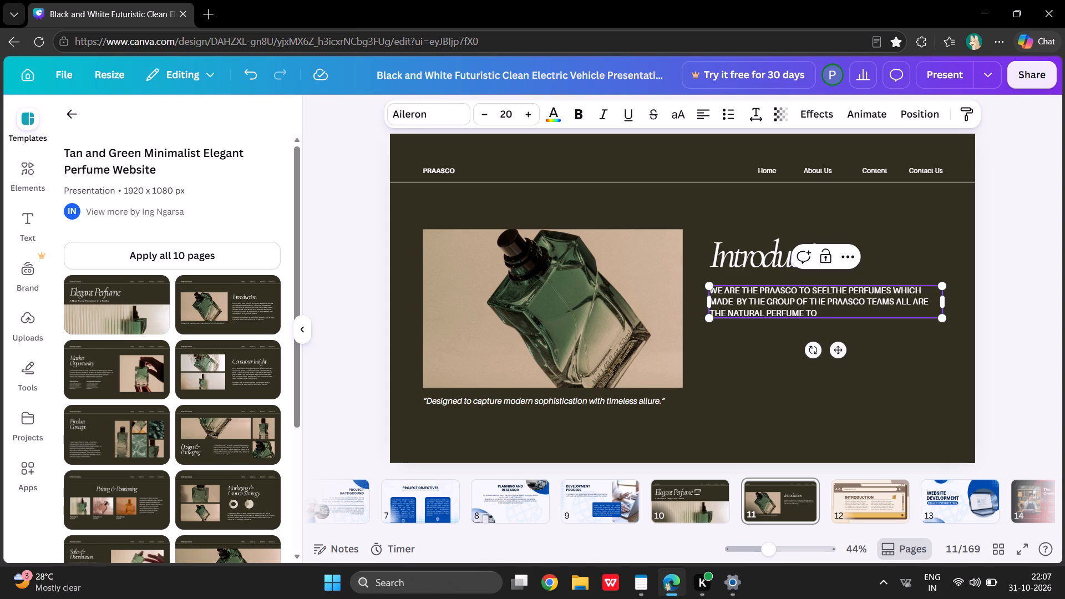
{"action": "type", "text": "SELL"}
{"action": "key", "text": "BackSpace"}
{"action": "key", "text": "BackSpace"}
{"action": "key", "text": "BackSpace"}
{"action": "key", "text": "BackSpace"}
{"action": "key", "text": "w"}
{"action": "type", "text": "ITHOUT"}
{"action": "key", "text": "space"}
{"action": "type", "text": "HARMING THE NATURE"}
{"action": "key", "text": "space"}
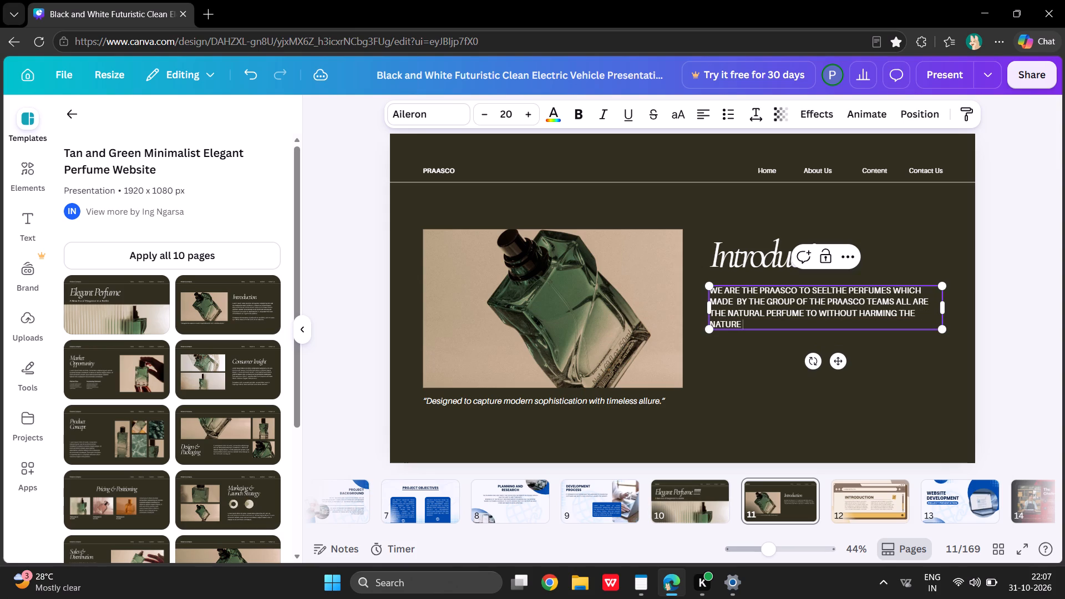
Continue the Introduction paragraph with "ALL PRODUCT ARE TESTED BY THE PROPER SPECIFICATION".
{"action": "type", "text": "ALL PRODUCT ARE TESTI"}
{"action": "key", "text": "BackSpace"}
{"action": "type", "text": "ED BY THE"}
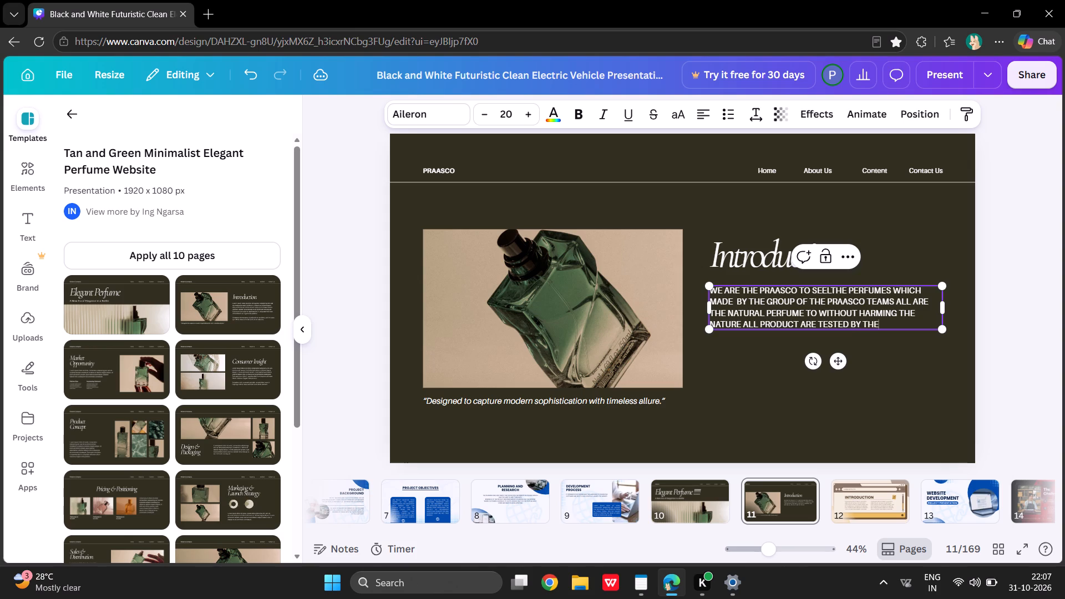
{"action": "key", "text": "space"}
{"action": "type", "text": "PROPER SPECID"}
{"action": "key", "text": "BackSpace"}
{"action": "type", "text": "FICATION"}
{"action": "key", "text": "space"}
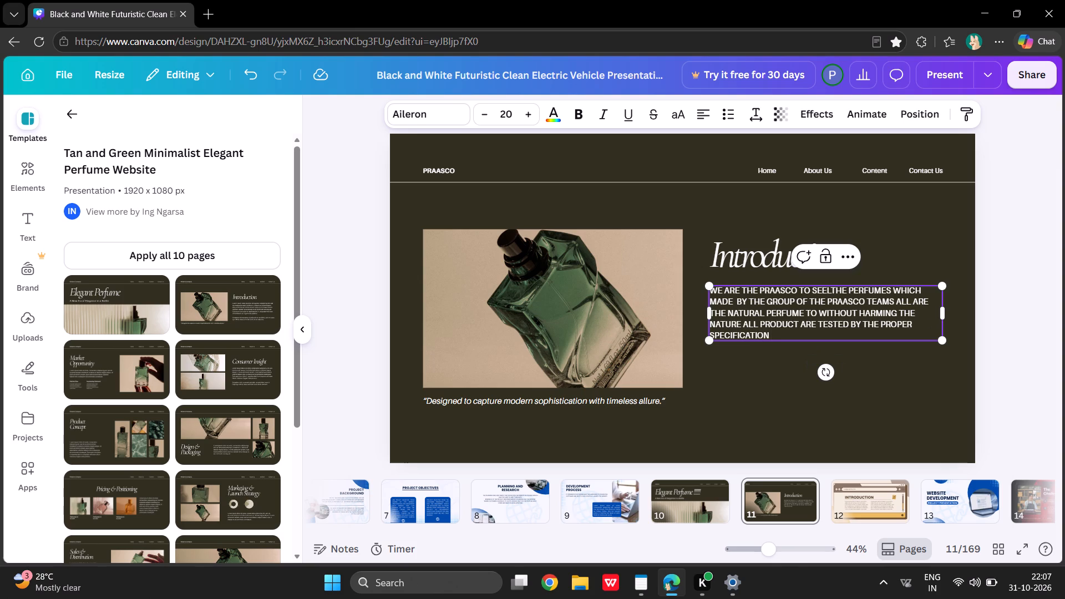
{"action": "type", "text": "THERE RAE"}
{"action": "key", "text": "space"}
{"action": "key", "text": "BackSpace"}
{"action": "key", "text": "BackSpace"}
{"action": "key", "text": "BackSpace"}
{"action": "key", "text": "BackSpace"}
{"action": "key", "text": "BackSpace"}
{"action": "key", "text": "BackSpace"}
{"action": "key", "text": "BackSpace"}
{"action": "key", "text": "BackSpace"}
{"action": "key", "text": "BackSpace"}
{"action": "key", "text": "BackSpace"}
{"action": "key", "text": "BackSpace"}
Finish the Introduction paragraph on page 11 with "WE HAVE LAUNCH ARE WEBSITE 2025".
{"action": "key", "text": "space"}
{"action": "type", "text": "WE HAVE LAUNCH ARE WEBSITE"}
{"action": "key", "text": "space"}
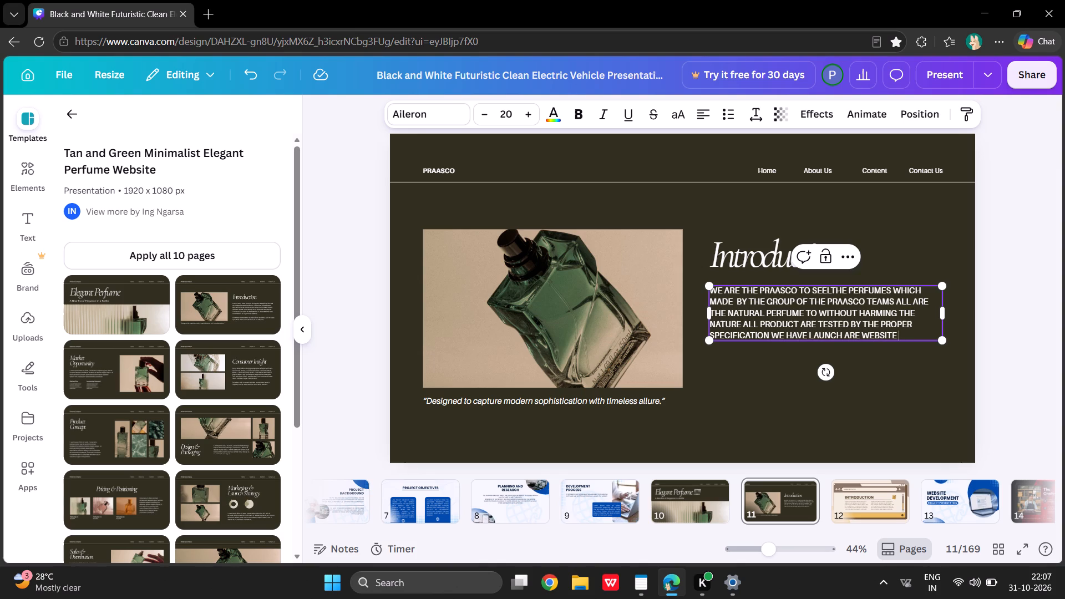
{"action": "type", "text": "2025"}
{"action": "key", "text": "space"}
Add the perfume template's Market Opportunity layout as a new page 12.
{"action": "left_click", "coordinate": [163, 370]}
{"action": "left_click", "coordinate": [587, 342]}
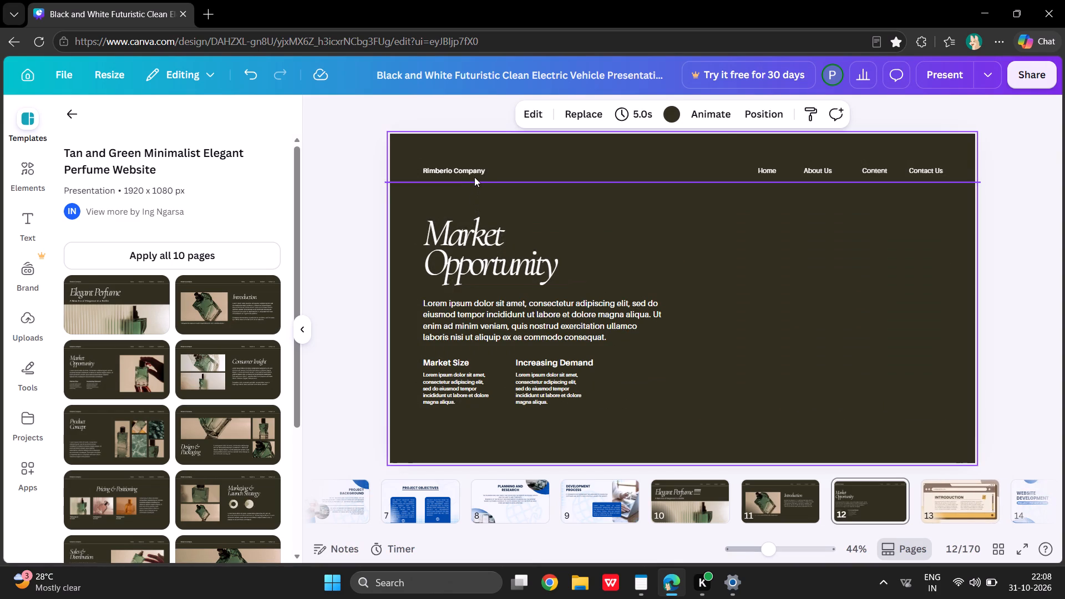
Replace the Rimberio Company brand name in page 12's header with "PRAASCO".
{"action": "double_click", "coordinate": [474, 176]}
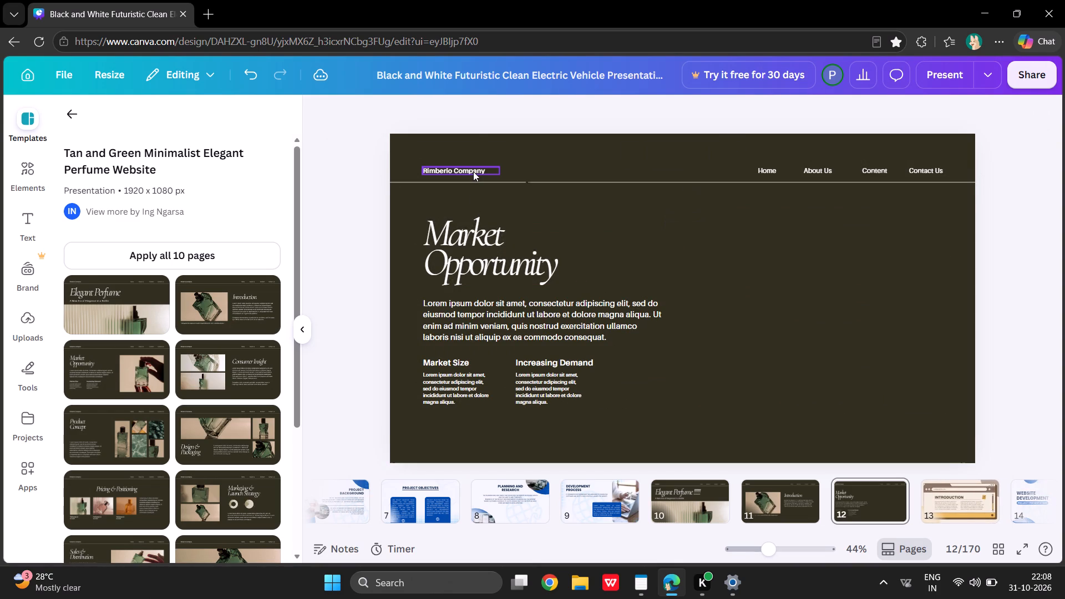
{"action": "double_click", "coordinate": [473, 171]}
{"action": "key", "text": "BackSpace"}
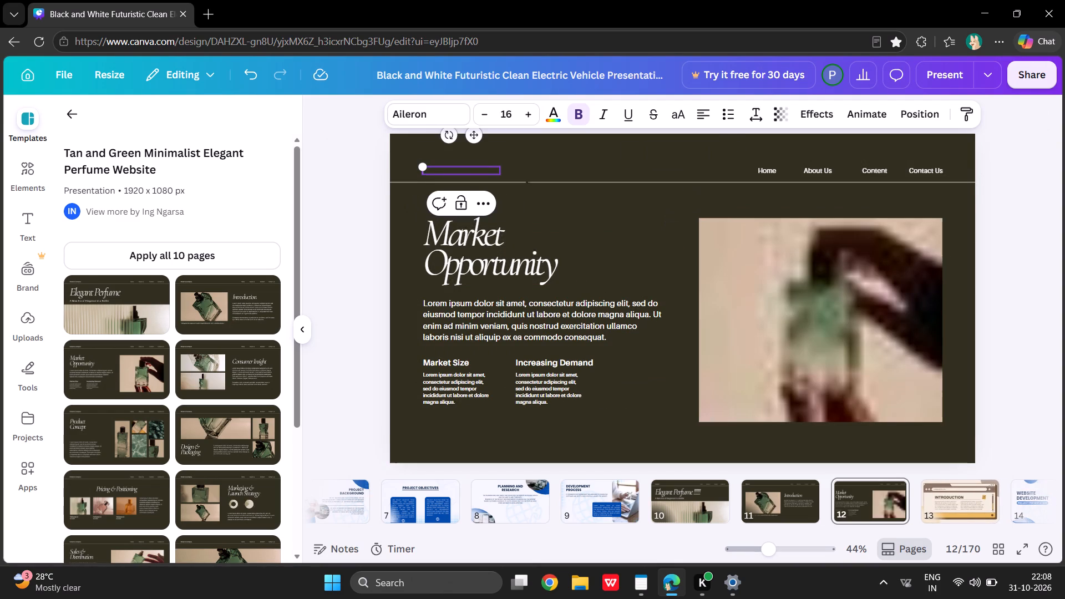
{"action": "key", "text": "p"}
{"action": "type", "text": "RAASCO"}
Replace the placeholder paragraph under the Market Opportunity title on page 12 with "NOW DAYS MORE PEOPLE ARE ATTRACT TO THE PERFUME".
{"action": "double_click", "coordinate": [518, 313]}
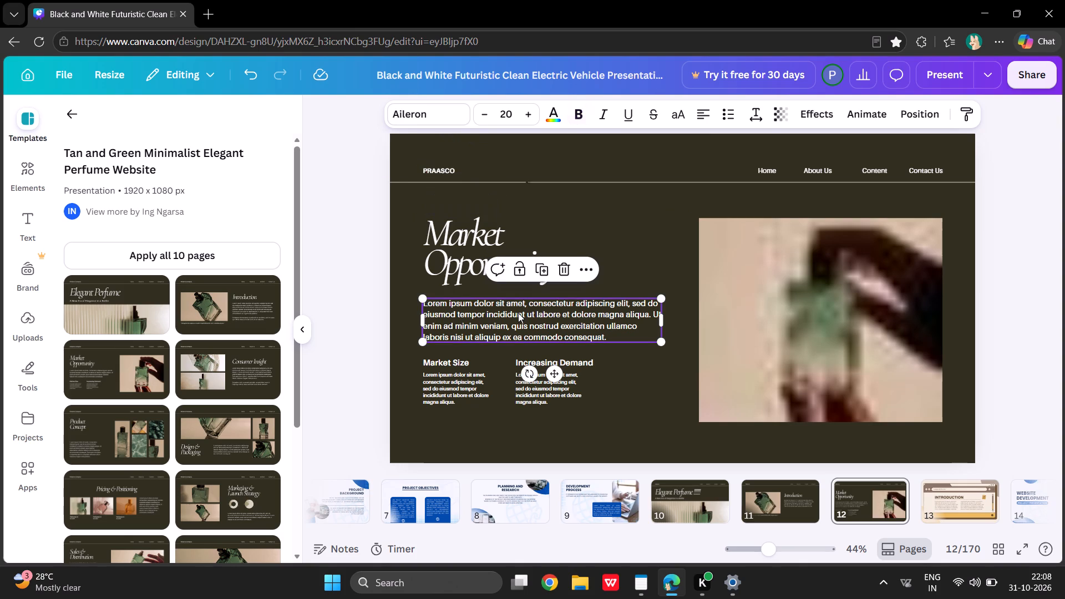
{"action": "key", "text": "BackSpace"}
{"action": "type", "text": "NOW DAYS"}
{"action": "key", "text": "space"}
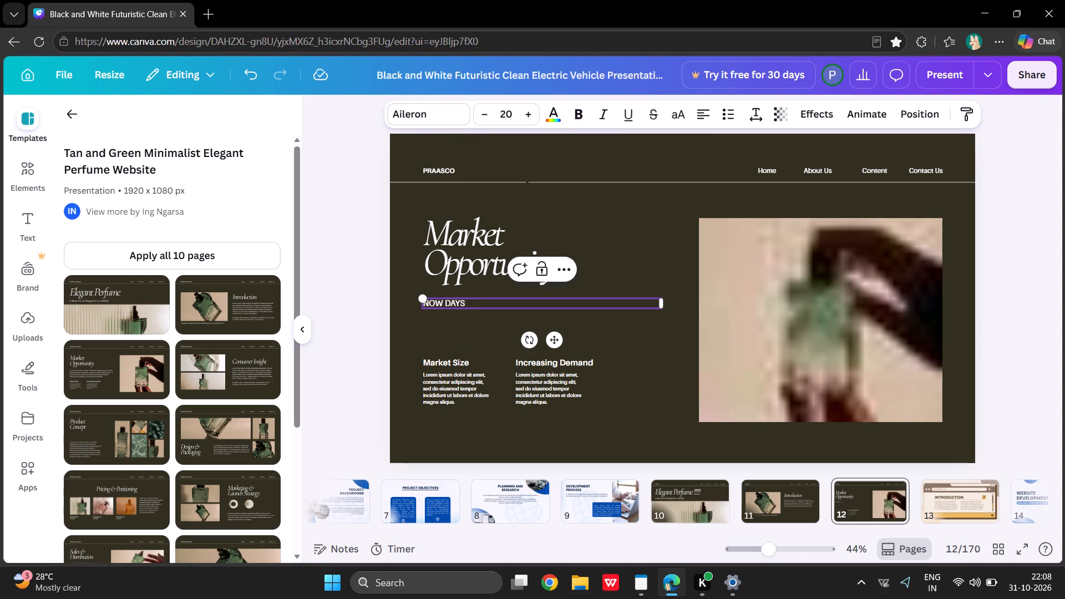
{"action": "type", "text": "MORE PEOPLE ARE ATR"}
{"action": "key", "text": "BackSpace"}
{"action": "type", "text": "TRACT TO THE PERFUME"}
{"action": "key", "text": "space"}
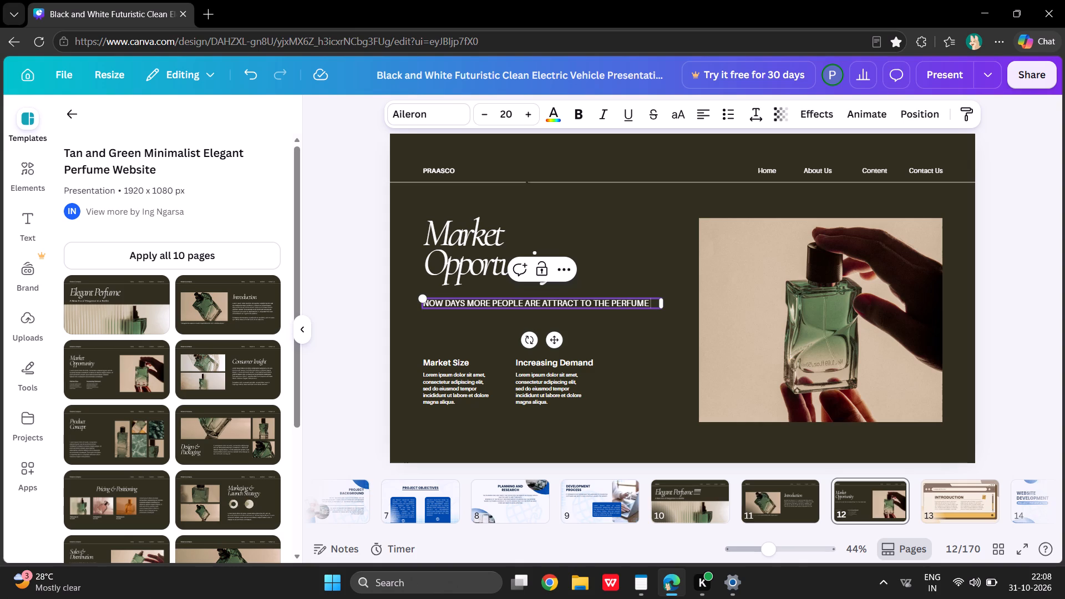
Continue the Market Opportunity paragraph with "SUCH WE HAVE TO INCARESE ALL SOCAL MEDIA PLATFORM DOR THEY CAN HELP TO".
{"action": "type", "text": "SUCH WE HAVE TO INCARESE ALL"}
{"action": "key", "text": "space"}
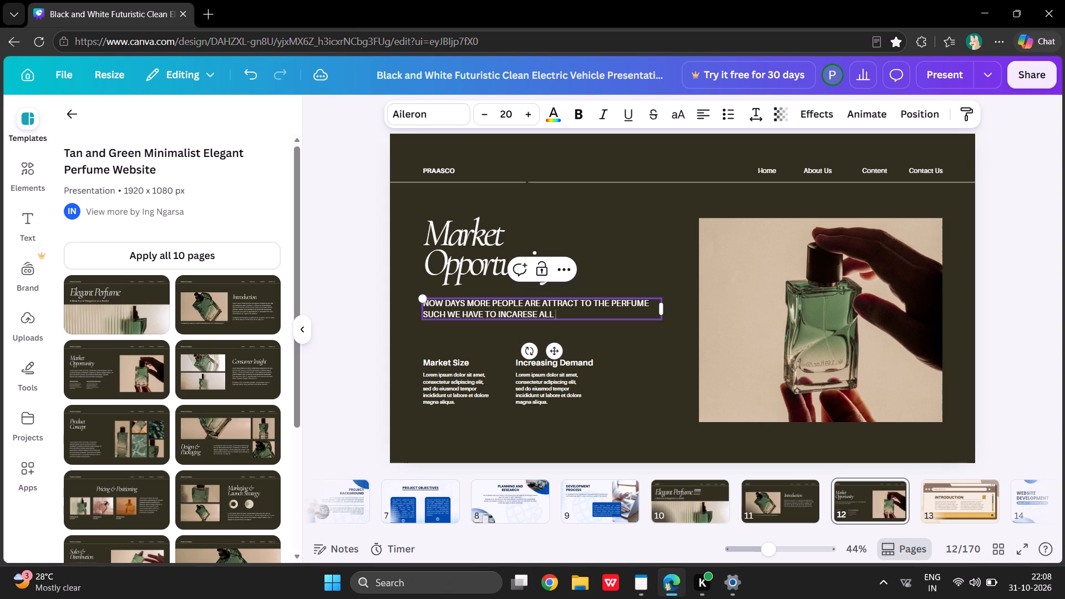
{"action": "type", "text": "SOCAL MEDIA PLATFORM DI"}
{"action": "key", "text": "BackSpace"}
{"action": "type", "text": "OR"}
{"action": "key", "text": "space"}
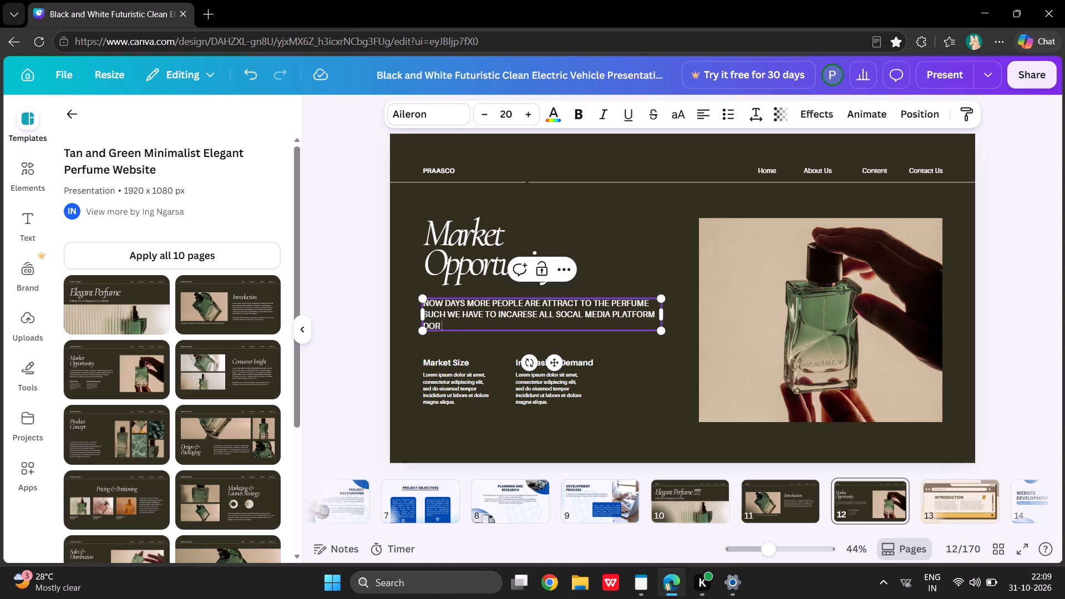
{"action": "key", "text": "space"}
{"action": "type", "text": "THEY CAN G"}
{"action": "key", "text": "BackSpace"}
{"action": "type", "text": "HELP TO"}
{"action": "key", "text": "space"}
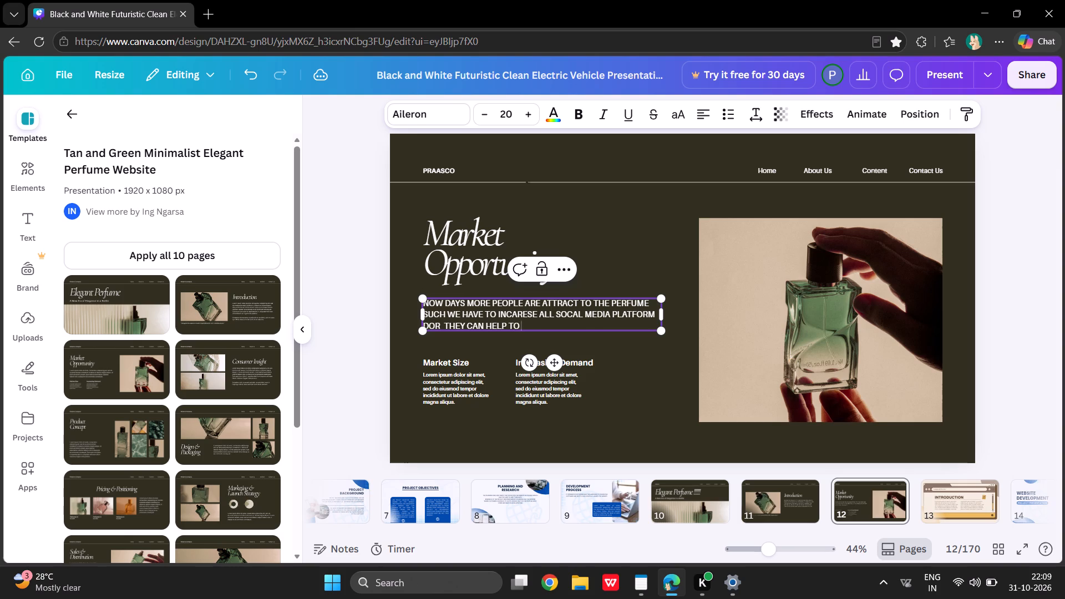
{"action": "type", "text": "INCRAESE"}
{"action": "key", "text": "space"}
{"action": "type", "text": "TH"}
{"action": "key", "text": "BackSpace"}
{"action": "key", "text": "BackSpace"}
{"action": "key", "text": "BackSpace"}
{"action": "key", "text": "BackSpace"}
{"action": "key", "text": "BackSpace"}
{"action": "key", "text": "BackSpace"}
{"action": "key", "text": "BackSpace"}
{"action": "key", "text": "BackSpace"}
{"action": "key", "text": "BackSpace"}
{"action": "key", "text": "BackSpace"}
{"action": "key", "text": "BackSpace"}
Finish the Market Opportunity paragraph with "FIND F17" and a line break.
{"action": "type", "text": "FIND"}
{"action": "key", "text": "space"}
{"action": "type", "text": "F17"}
{"action": "key", "text": "Return"}
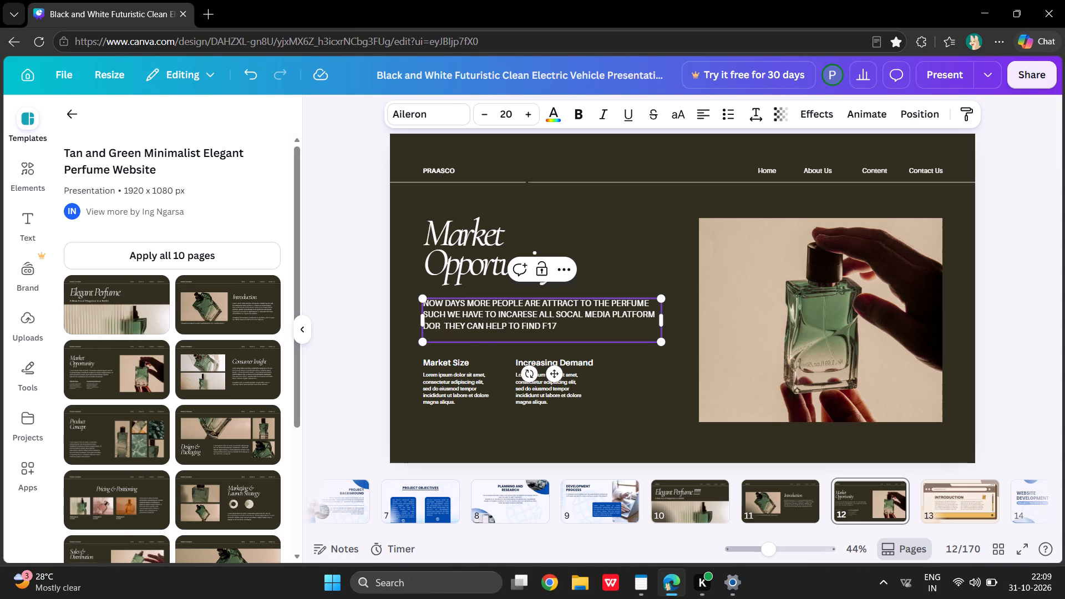
Replace the placeholder text under the Market Size heading on page 12 with "MARKET SIZE IS AROUND".
{"action": "double_click", "coordinate": [474, 383]}
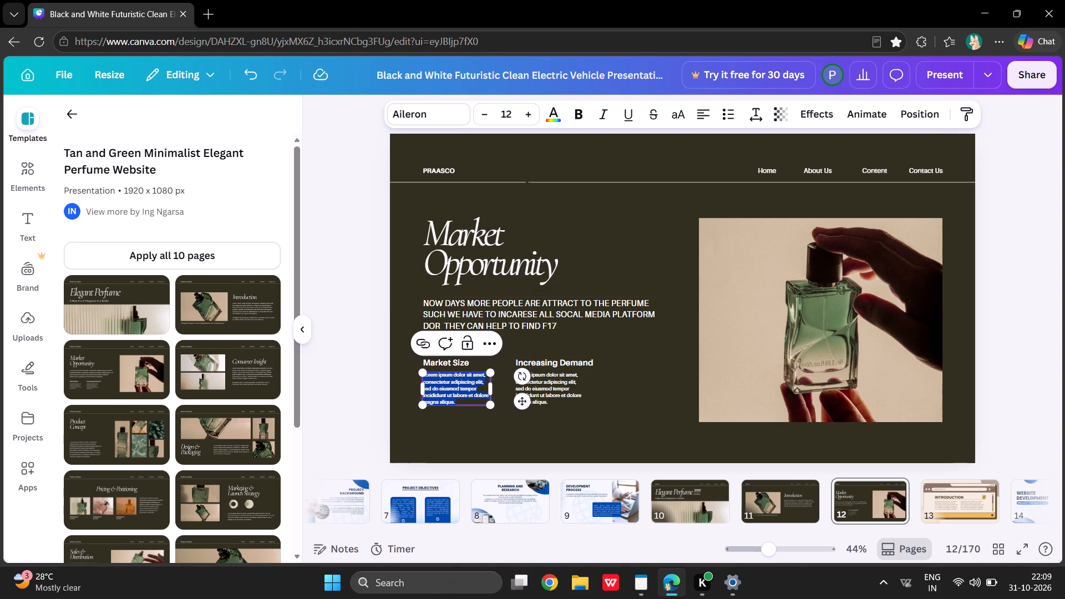
{"action": "key", "text": "BackSpace"}
{"action": "type", "text": "MARKET SIE"}
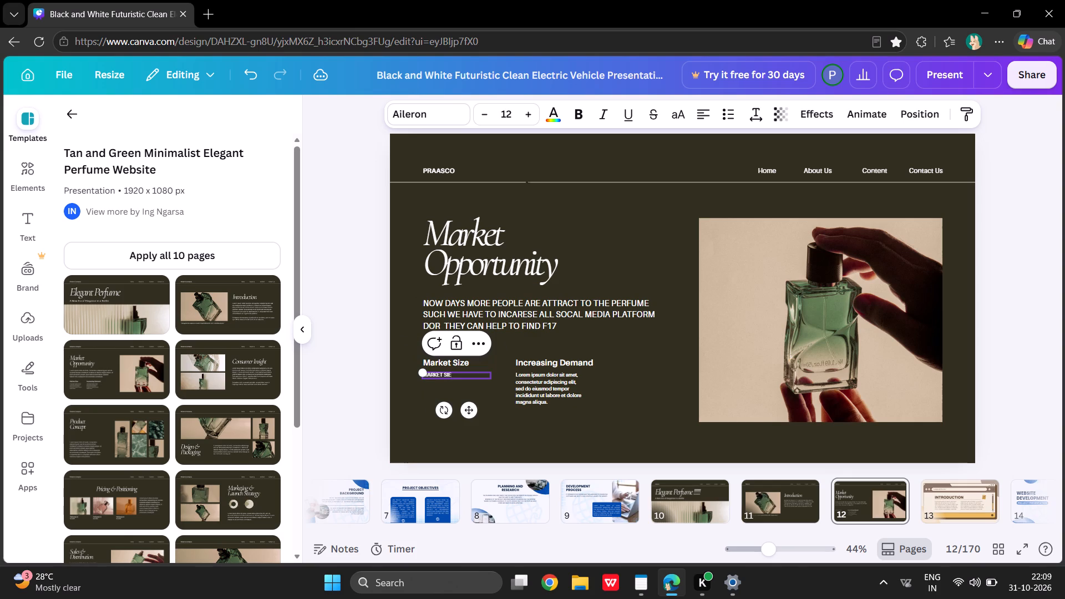
{"action": "key", "text": "BackSpace"}
{"action": "type", "text": "ZE IS AROUN"}
{"action": "type", "text": "D"}
{"action": "key", "text": "space"}
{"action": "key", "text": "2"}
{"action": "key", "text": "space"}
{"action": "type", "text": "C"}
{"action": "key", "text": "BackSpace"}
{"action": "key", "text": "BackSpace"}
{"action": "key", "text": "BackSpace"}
Complete the Market Size text with "12 CR TO 25".
{"action": "type", "text": "12 C"}
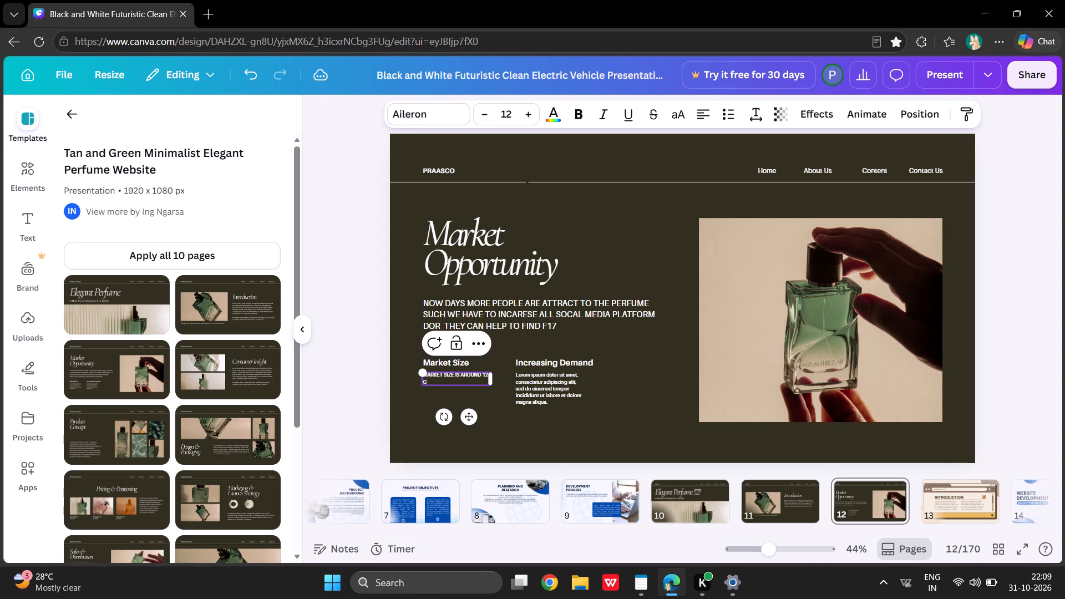
{"action": "type", "text": "R TO 2"}
{"action": "type", "text": "5"}
{"action": "key", "text": "space"}
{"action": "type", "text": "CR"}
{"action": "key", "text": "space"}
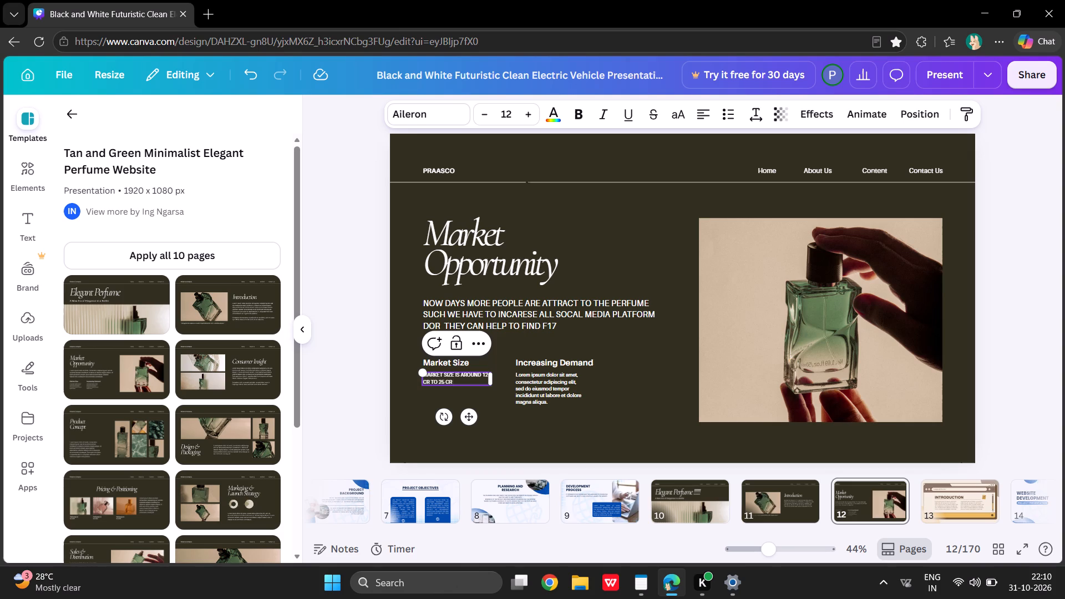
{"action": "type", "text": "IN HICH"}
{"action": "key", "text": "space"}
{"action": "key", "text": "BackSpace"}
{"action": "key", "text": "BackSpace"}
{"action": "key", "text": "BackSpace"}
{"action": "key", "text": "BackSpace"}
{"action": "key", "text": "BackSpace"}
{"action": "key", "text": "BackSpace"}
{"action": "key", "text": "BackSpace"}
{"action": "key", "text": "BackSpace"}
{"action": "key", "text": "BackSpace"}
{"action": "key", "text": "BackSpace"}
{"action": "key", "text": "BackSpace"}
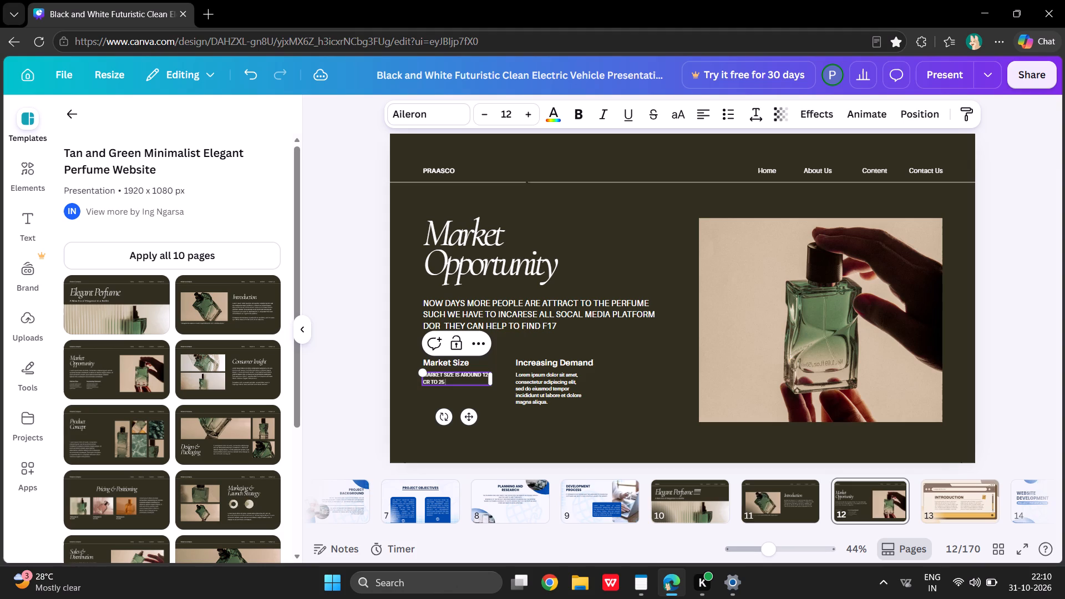
Replace the Increasing Demand placeholder text with "THERE ARE MORE DEMAND IN THE MARKET OF THE PERFUME SO BEST OPTION TO LAUNCH WEBSITE".
{"action": "double_click", "coordinate": [517, 375]}
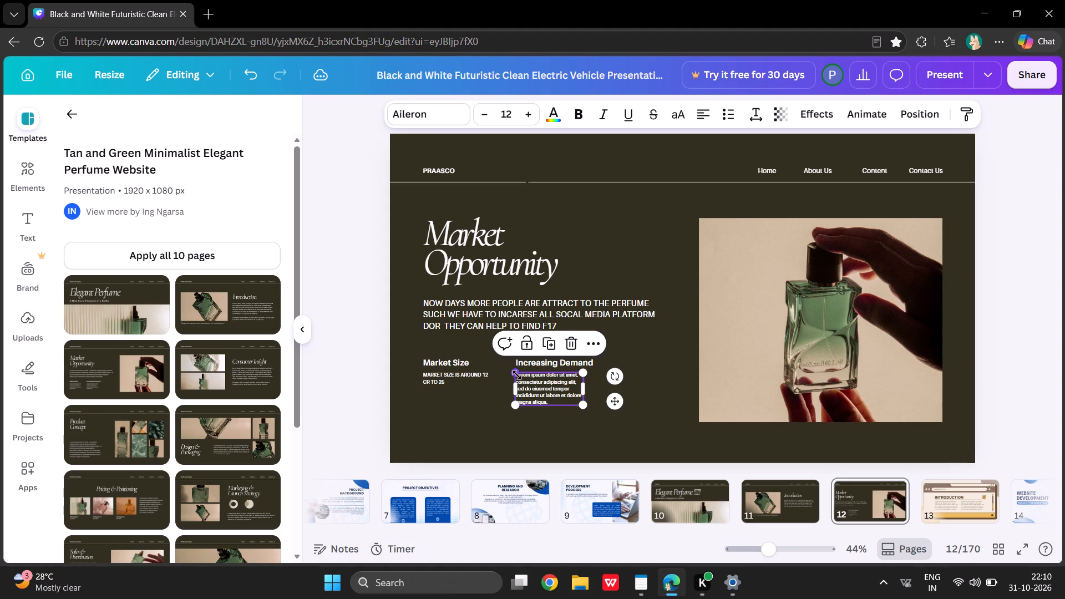
{"action": "double_click", "coordinate": [517, 375]}
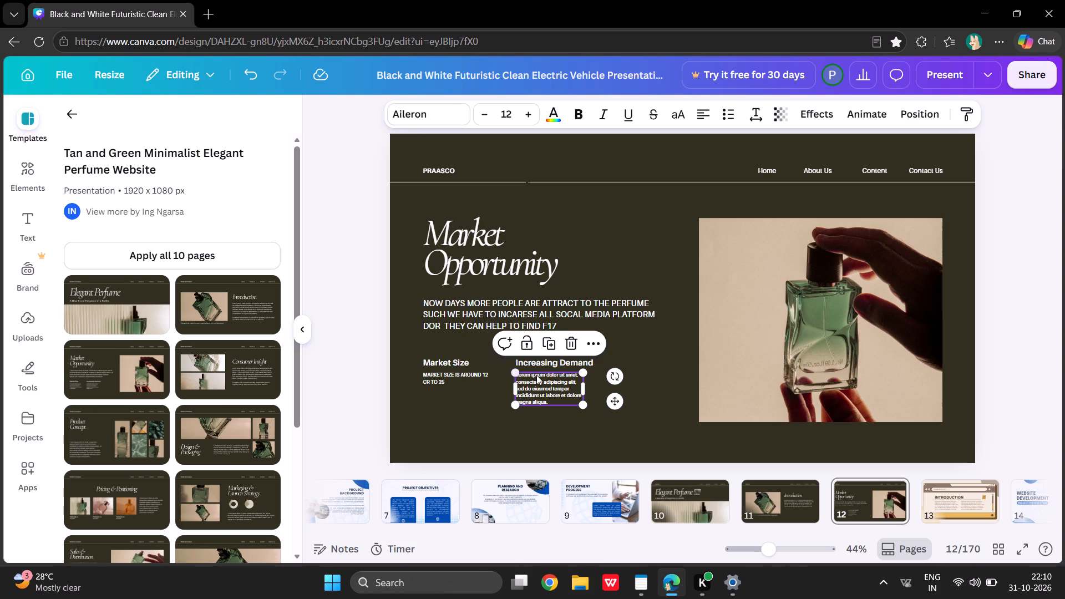
{"action": "double_click", "coordinate": [536, 375]}
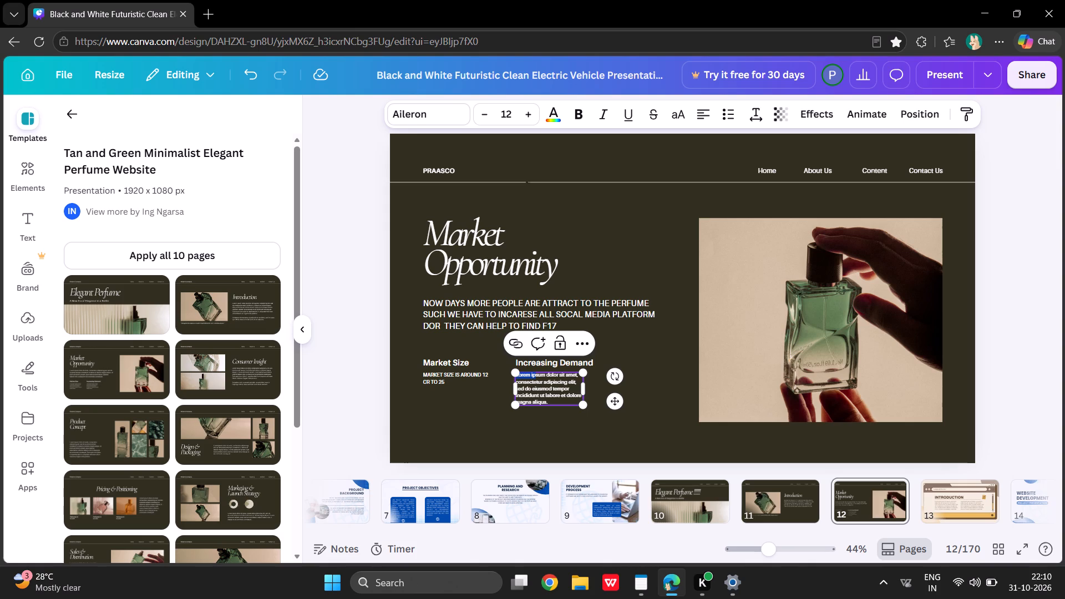
{"action": "triple_click", "coordinate": [546, 397]}
{"action": "key", "text": "BackSpace"}
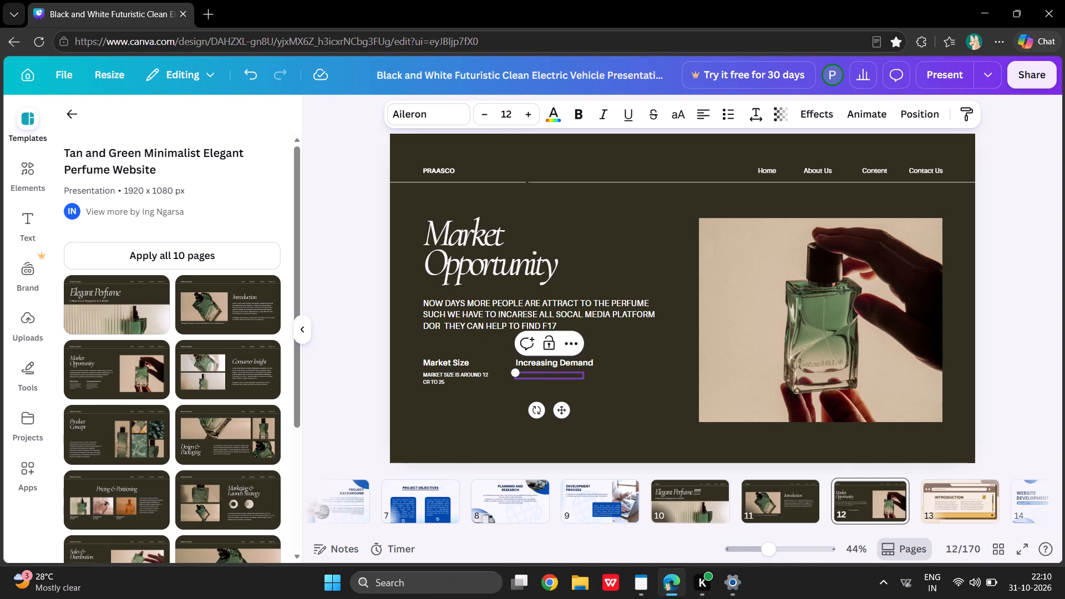
{"action": "type", "text": "THERE ARE MORE DEMAND IN THE MARKET OF THE PERFUME"}
{"action": "key", "text": "space"}
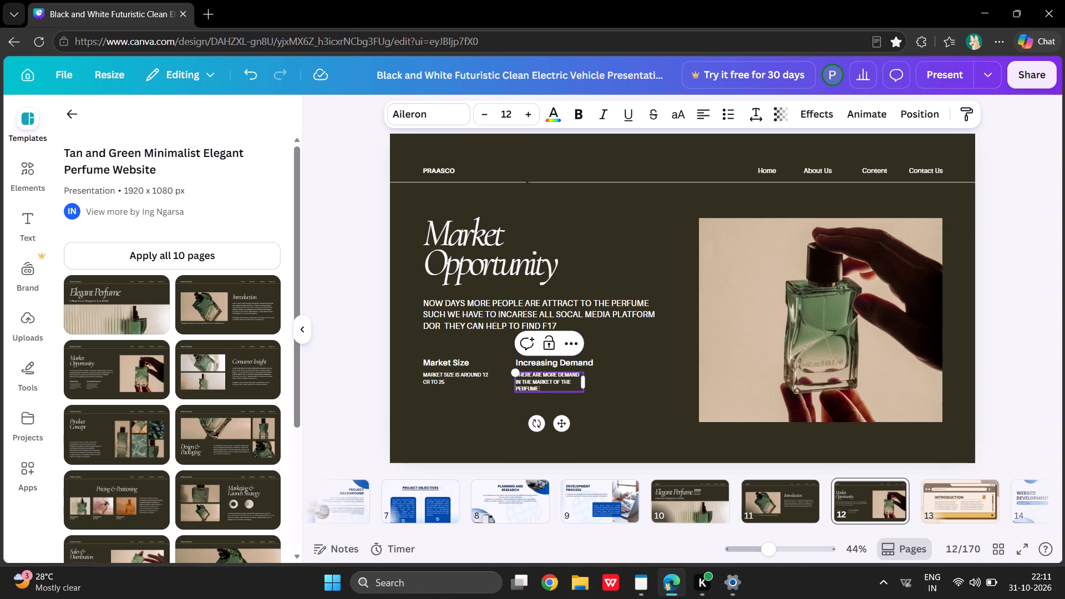
{"action": "type", "text": "SO BEST A"}
{"action": "key", "text": "BackSpace"}
{"action": "type", "text": "OPTION TO LAUNCH WEBSITE"}
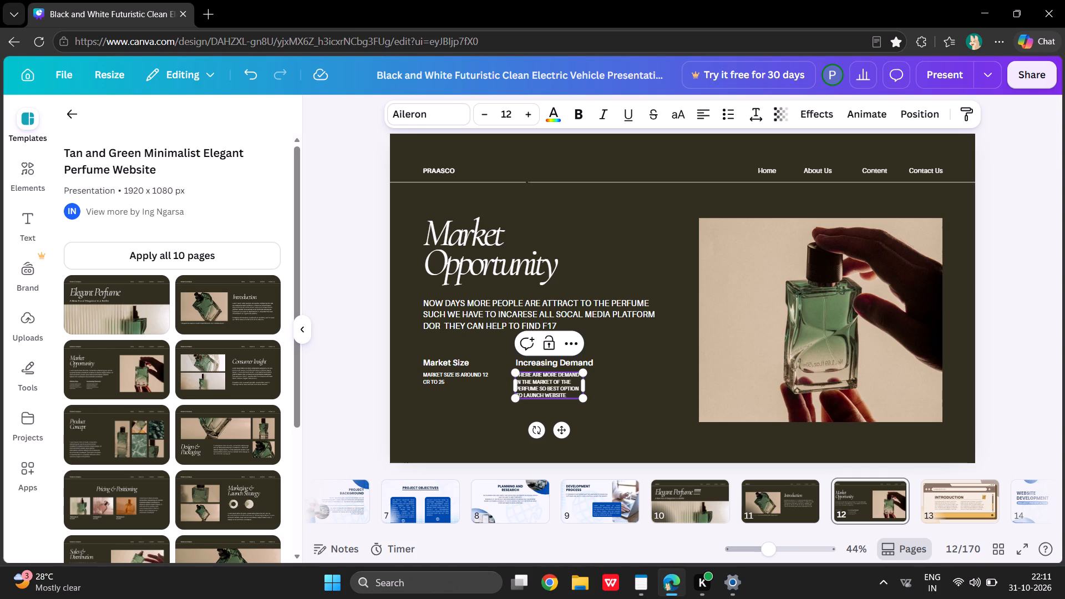
Add the perfume template's Consumer Insight layout as a new page 13.
{"action": "left_click", "coordinate": [265, 362]}
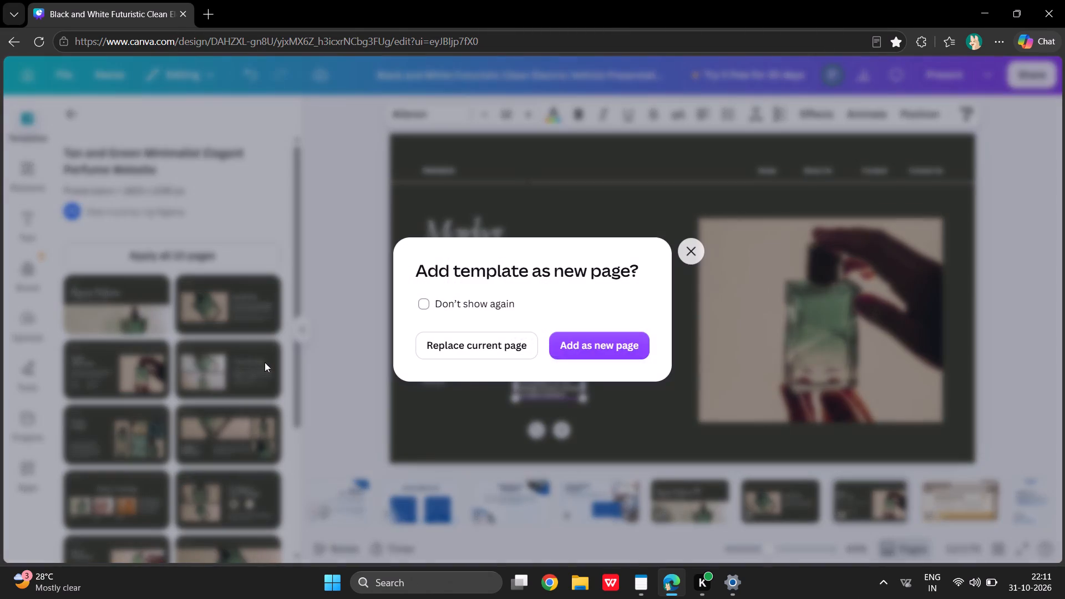
{"action": "left_click", "coordinate": [590, 341]}
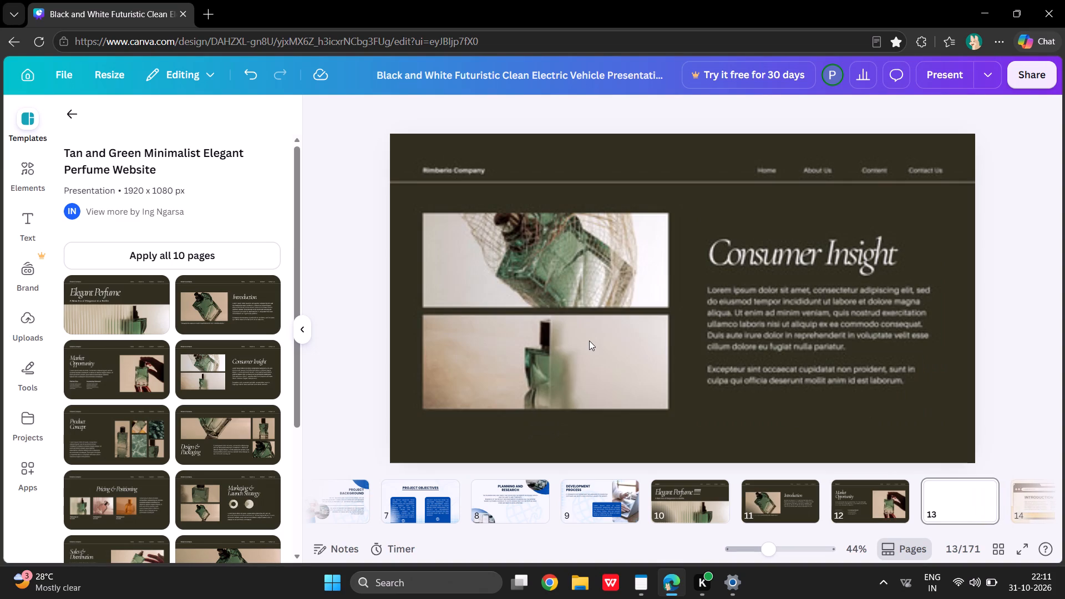
Replace the header brand name on the Consumer Insight page with "PRAASCO".
{"action": "double_click", "coordinate": [463, 173]}
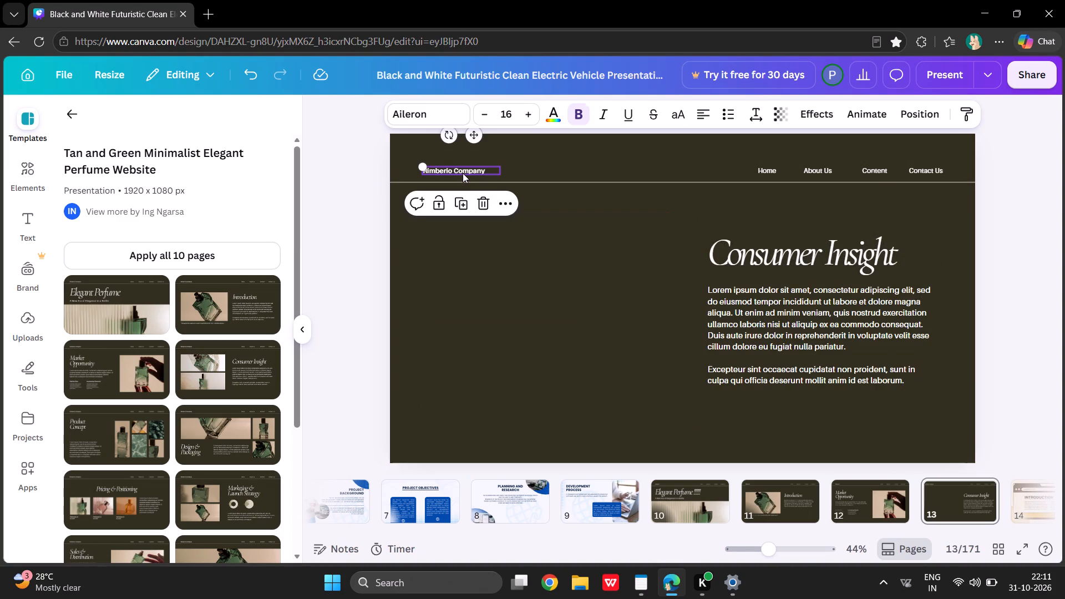
{"action": "key", "text": "BackSpace"}
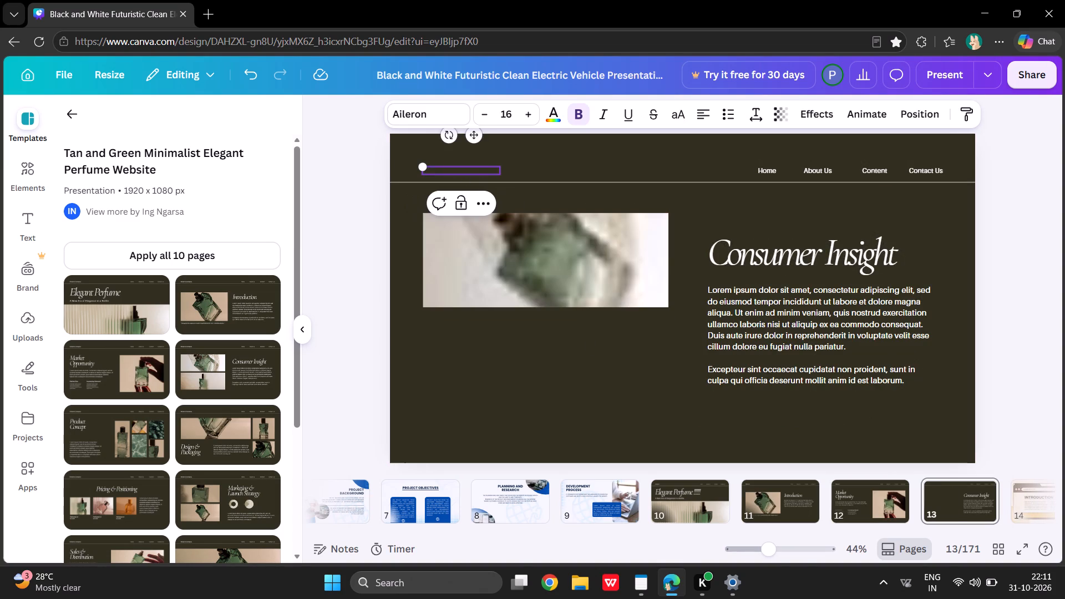
{"action": "type", "text": "PRAASCO"}
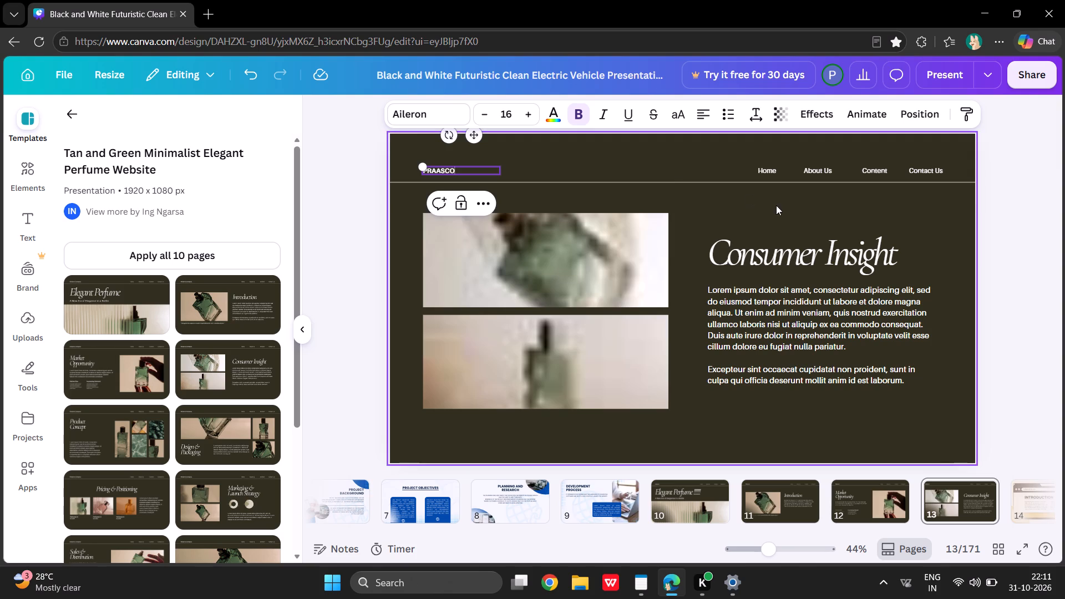
Replace the Consumer Insight placeholder text with "WE HAVE MEET ALL CUSTOMER REQUIEMENT EACH AND EVERY TYPE OF THE PERFUME".
{"action": "double_click", "coordinate": [759, 312]}
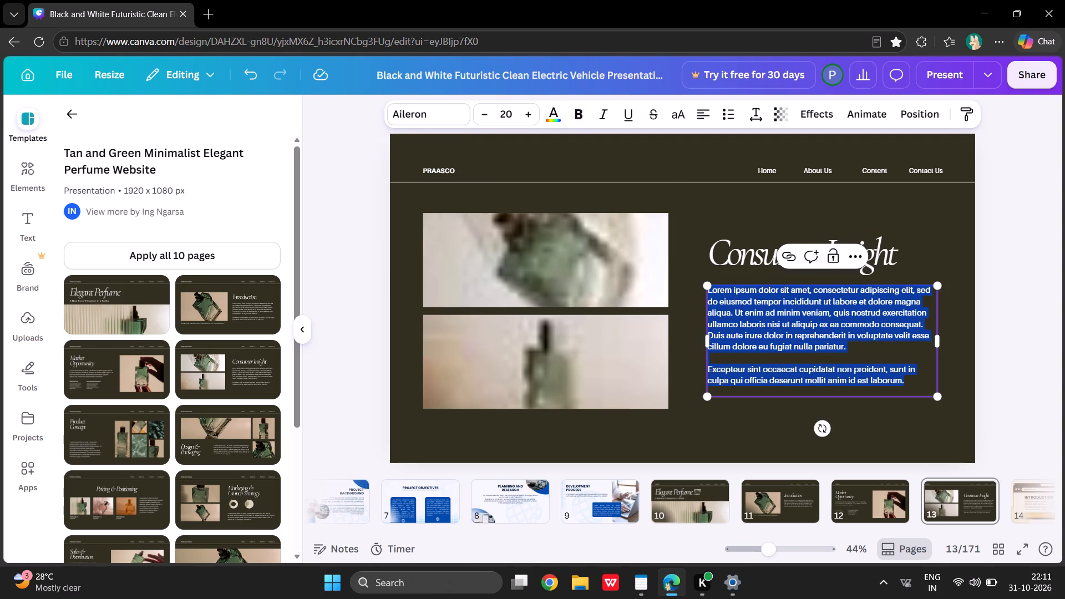
{"action": "key", "text": "BackSpace"}
{"action": "type", "text": "WE HAVE MEET ALL"}
{"action": "key", "text": "space"}
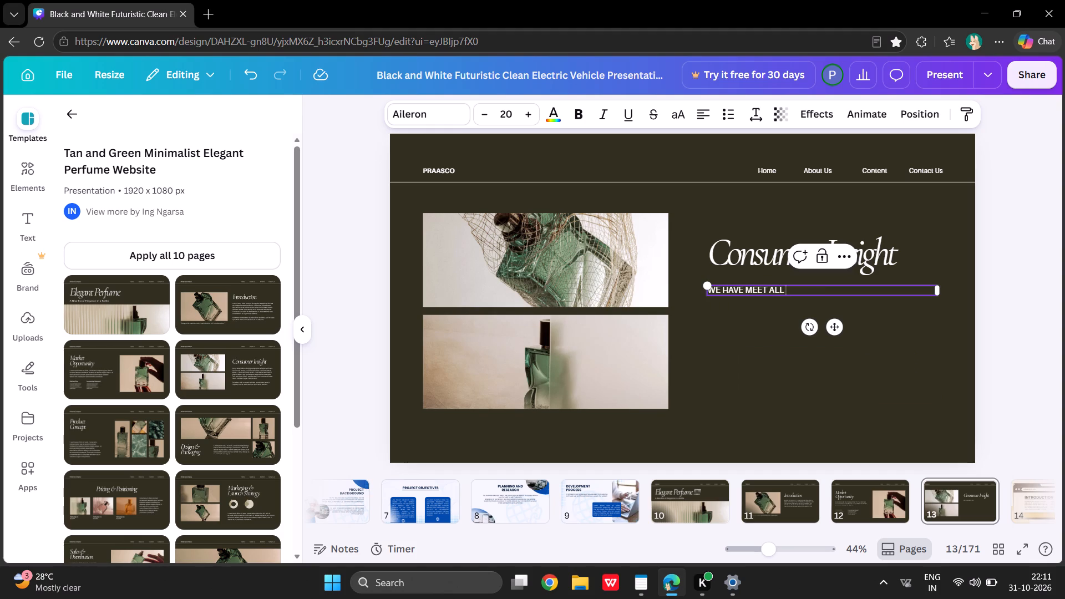
{"action": "key", "text": "c"}
{"action": "type", "text": "USTOMER"}
{"action": "key", "text": "space"}
{"action": "type", "text": "REQUIEMENT"}
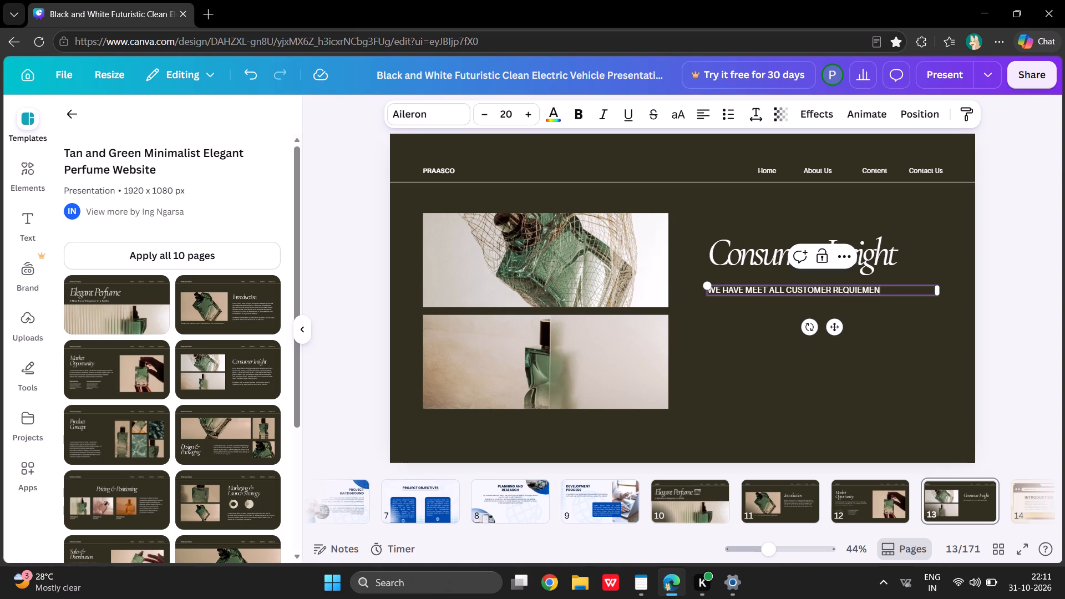
{"action": "key", "text": "space"}
{"action": "type", "text": "EACH AND EVERY TYPE OF THE PERFUME"}
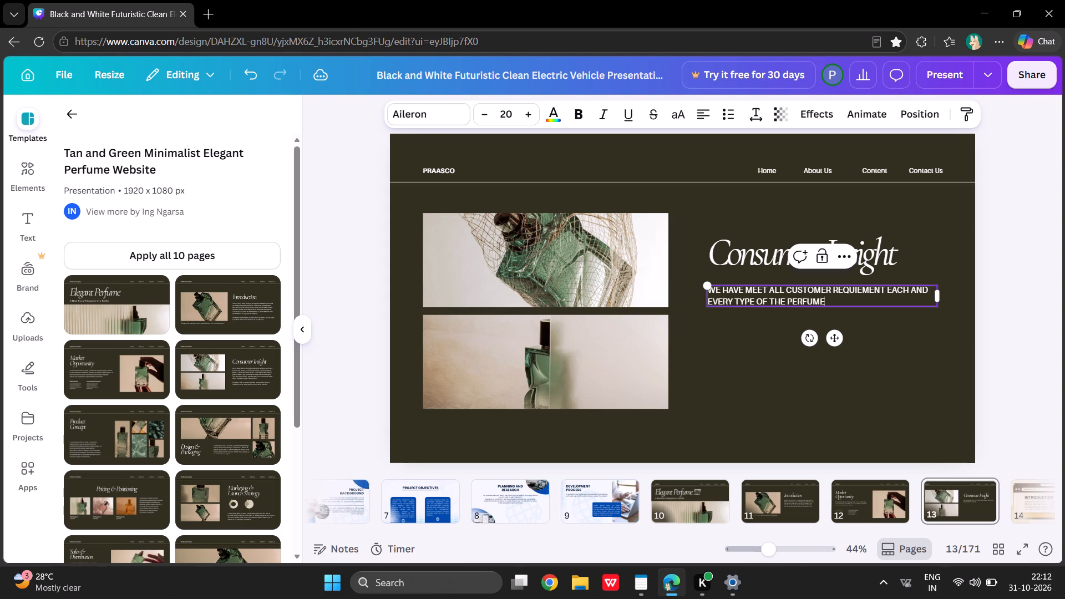
Continue the Consumer Insight body text with "WE HVE INTRODUCEED CRYSTALL PERFUME".
{"action": "key", "text": "space"}
{"action": "type", "text": "WE HVE INTRODUCEE"}
{"action": "type", "text": "D"}
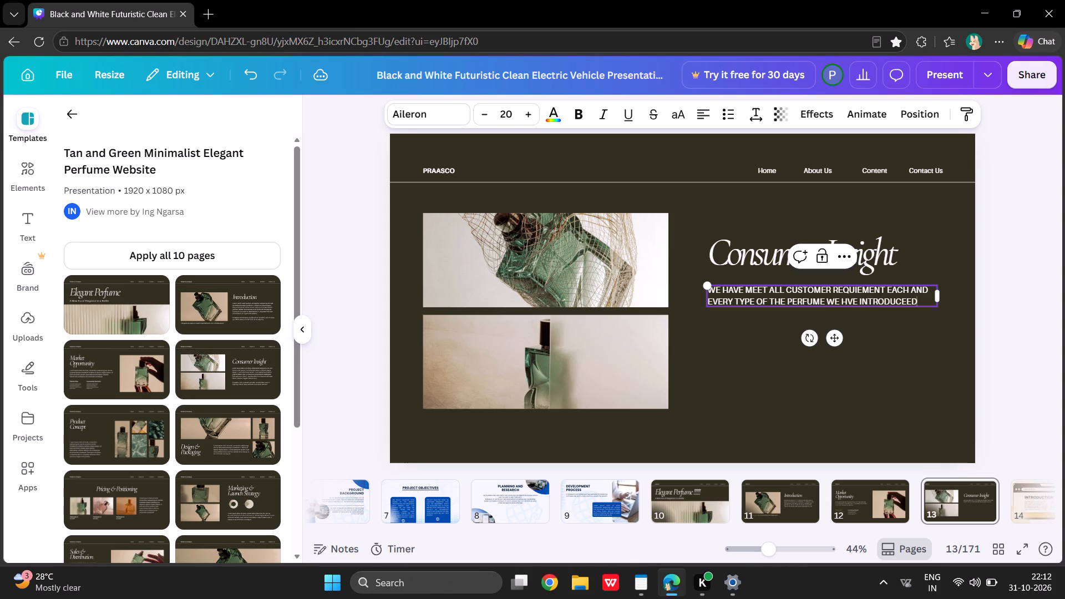
{"action": "key", "text": "space"}
{"action": "type", "text": "JDJ"}
{"action": "key", "text": "BackSpace"}
{"action": "key", "text": "BackSpace"}
{"action": "key", "text": "BackSpace"}
{"action": "key", "text": "space"}
{"action": "key", "text": "space"}
{"action": "type", "text": "CRYSTALL PERFUME"}
{"action": "key", "text": "space"}
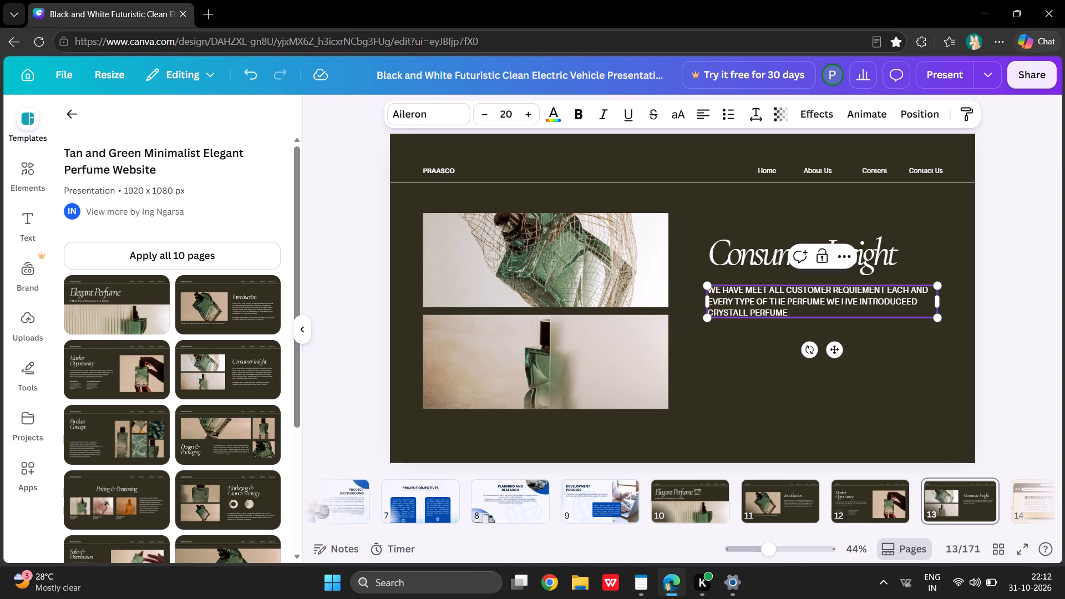
Extend the Consumer Insight body text with "IT WHICH STARTED FROM THE 24K TO 30 K ONLY".
{"action": "type", "text": "IT"}
{"action": "key", "text": "space"}
{"action": "type", "text": "WHICH STARTED FROM THE 24K TO 2"}
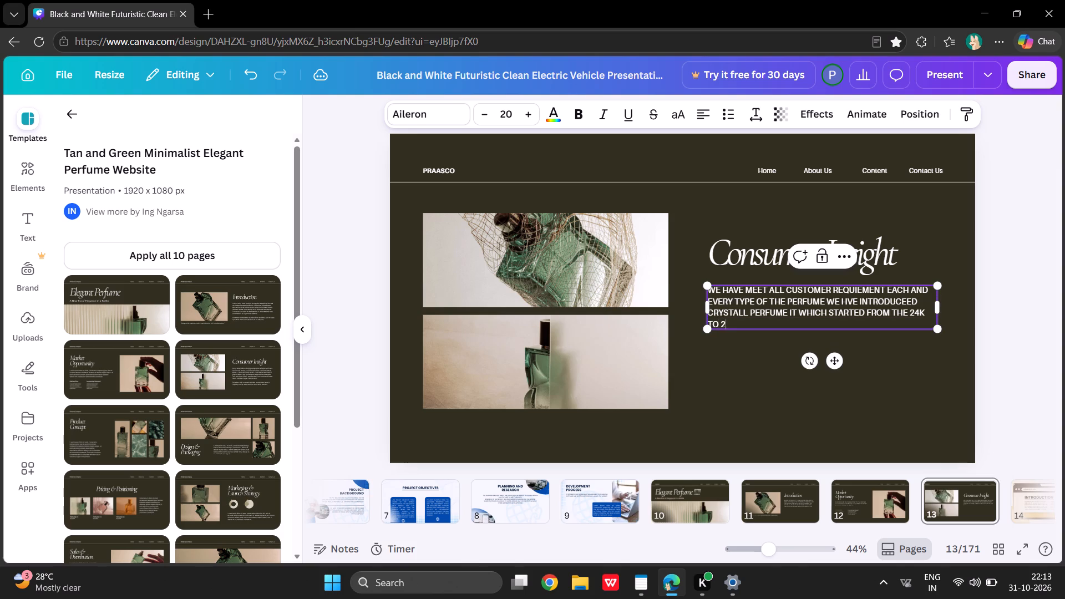
{"action": "key", "text": "BackSpace"}
{"action": "type", "text": "30 K"}
{"action": "key", "text": "space"}
{"action": "type", "text": "ONLY"}
{"action": "key", "text": "space"}
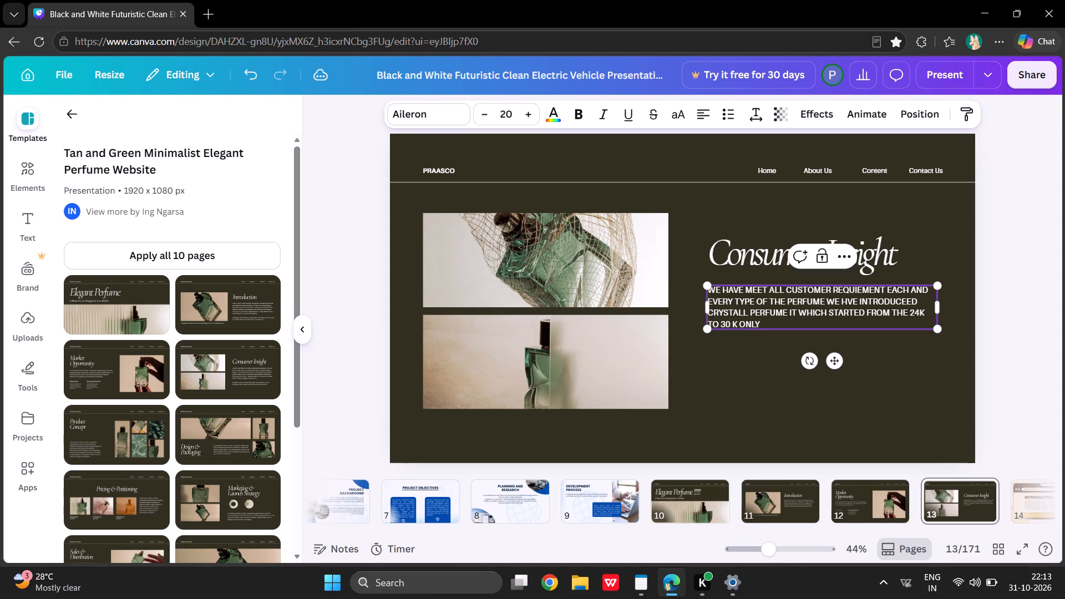
Add "ALL TE STUDENT,OFFICE WORKK PEOPLE MUST" to the end of the Consumer Insight body text.
{"action": "type", "text": "LA"}
{"action": "key", "text": "BackSpace"}
{"action": "key", "text": "BackSpace"}
{"action": "type", "text": "ALL PE"}
{"action": "key", "text": "BackSpace"}
{"action": "key", "text": "BackSpace"}
{"action": "type", "text": "TE STUDENT,OFFICE"}
{"action": "key", "text": "space"}
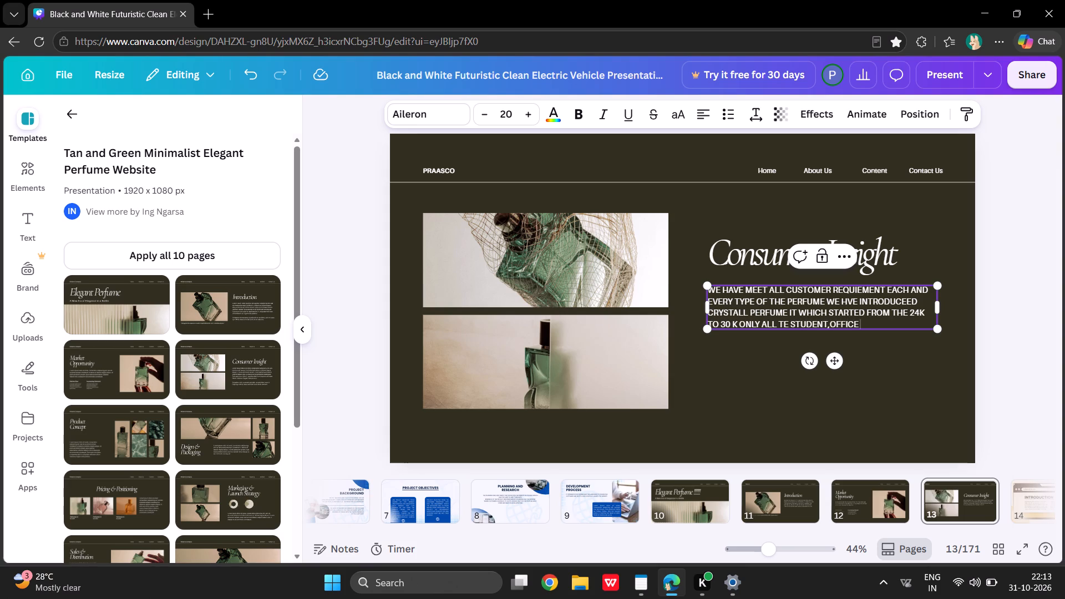
{"action": "type", "text": "WORL"}
{"action": "key", "text": "BackSpace"}
{"action": "type", "text": "KK PEOPLE MUST"}
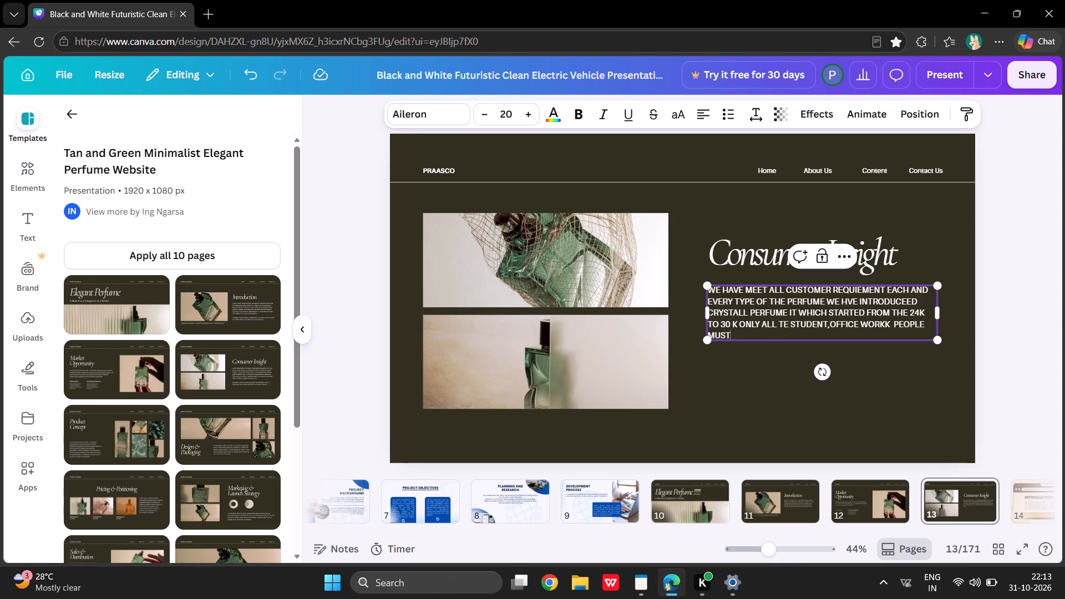
Finish the Consumer Insight body text with "BE TRY THIS PERFUM VERY MUCH LONG LASTING".
{"action": "key", "text": "space"}
{"action": "type", "text": "BE TRY THIS"}
{"action": "key", "text": "space"}
{"action": "type", "text": "PERFUM VERY MUS"}
{"action": "key", "text": "BackSpace"}
{"action": "type", "text": "CH LONG LASTING"}
{"action": "key", "text": "space"}
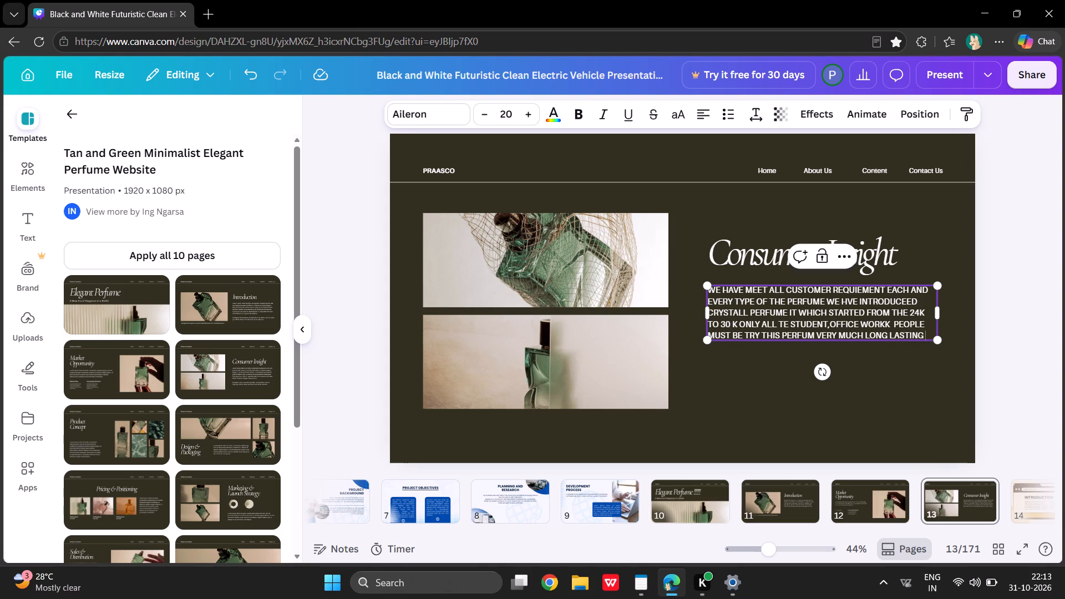
{"action": "key", "text": "space"}
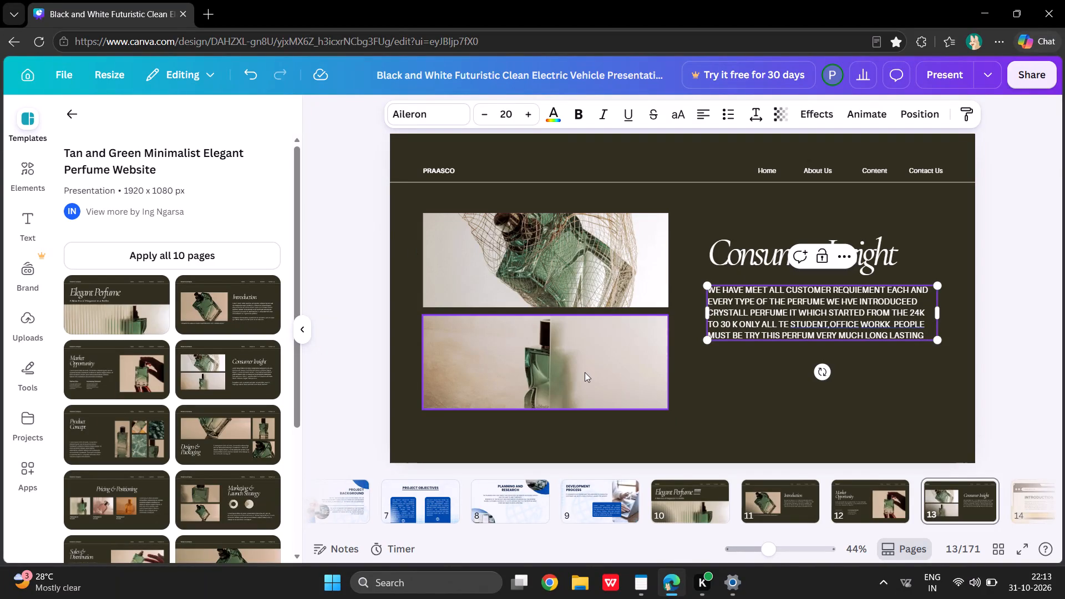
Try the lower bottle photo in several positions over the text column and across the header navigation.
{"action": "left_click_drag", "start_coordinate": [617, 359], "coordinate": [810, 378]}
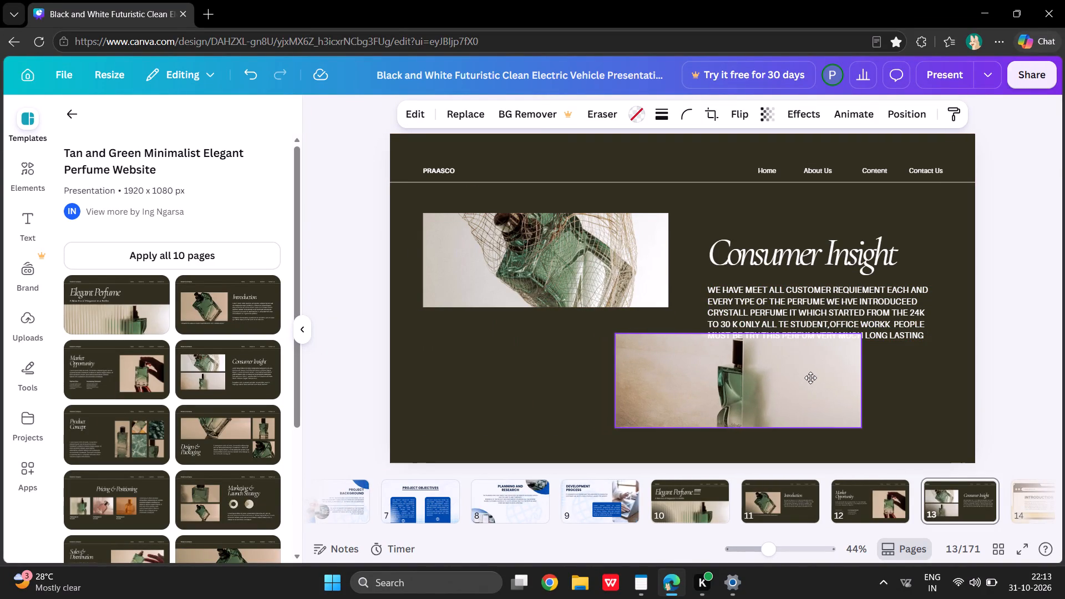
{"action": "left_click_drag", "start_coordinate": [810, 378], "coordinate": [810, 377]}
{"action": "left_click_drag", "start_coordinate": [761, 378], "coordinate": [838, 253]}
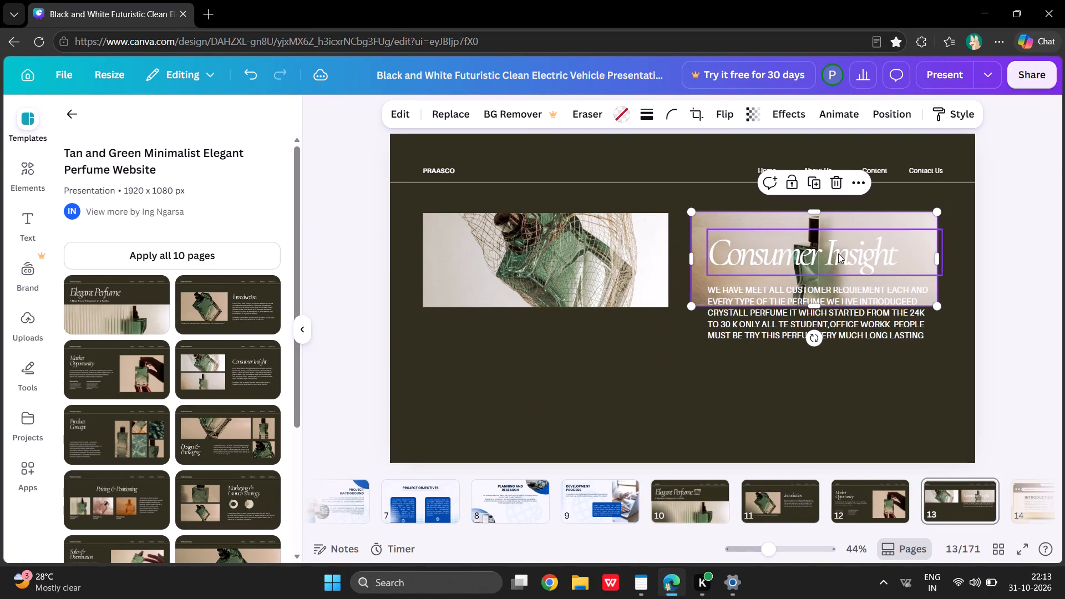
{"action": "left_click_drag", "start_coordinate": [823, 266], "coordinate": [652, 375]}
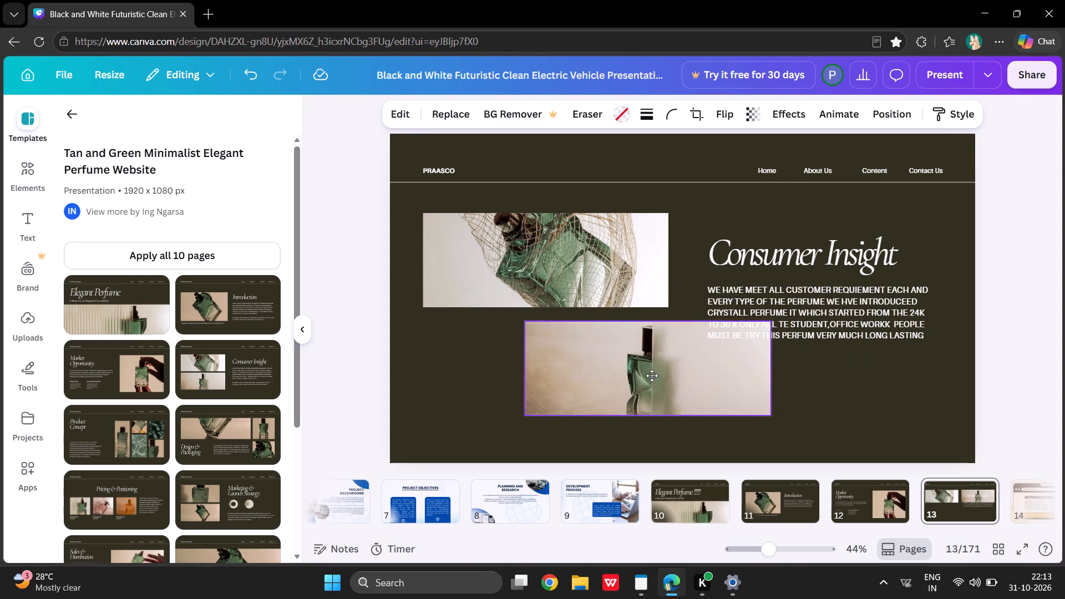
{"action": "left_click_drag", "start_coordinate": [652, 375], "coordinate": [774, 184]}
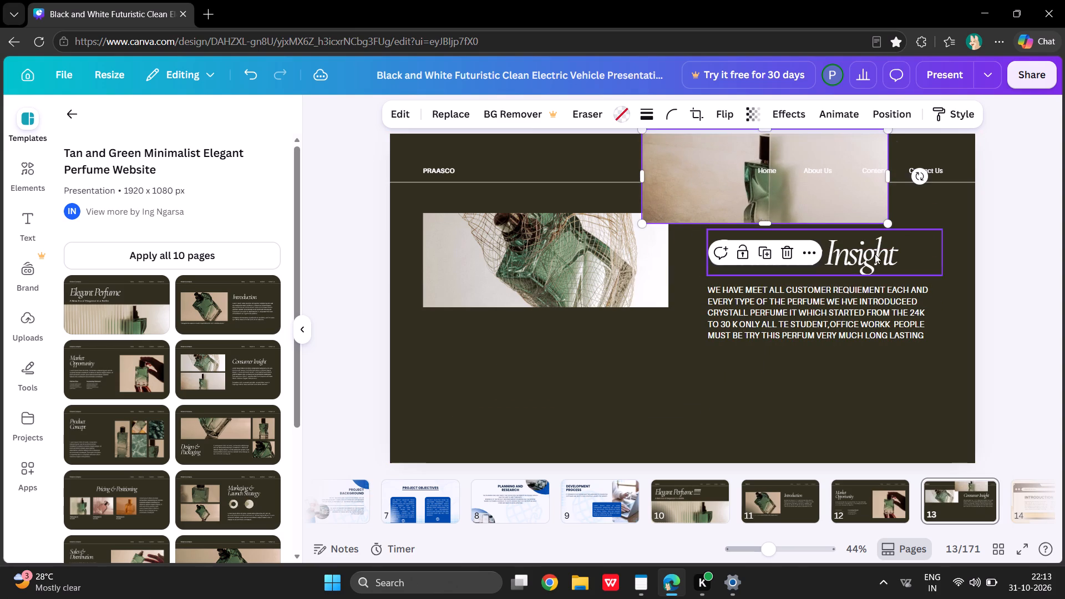
Move the Consumer Insight heading and its body text into the area below the netted-bottle photo.
{"action": "left_click_drag", "start_coordinate": [875, 254], "coordinate": [642, 347]}
{"action": "left_click_drag", "start_coordinate": [778, 309], "coordinate": [774, 316]}
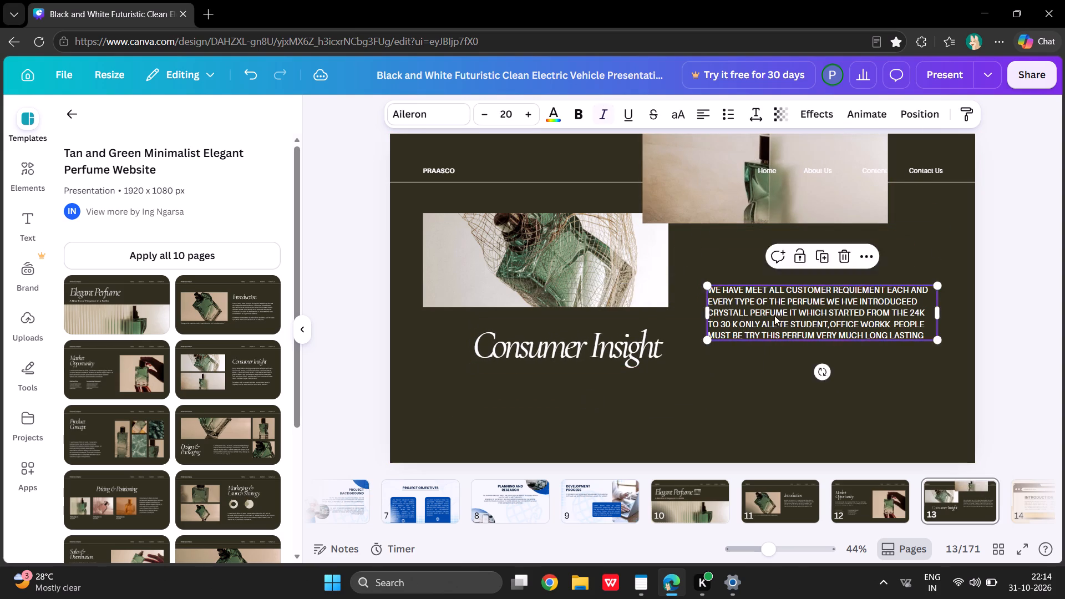
{"action": "left_click_drag", "start_coordinate": [774, 316], "coordinate": [640, 406]}
Place the standing-bottle photo beside the netted-bottle photo, with their top and bottom edges aligned.
{"action": "left_click_drag", "start_coordinate": [744, 209], "coordinate": [786, 283]}
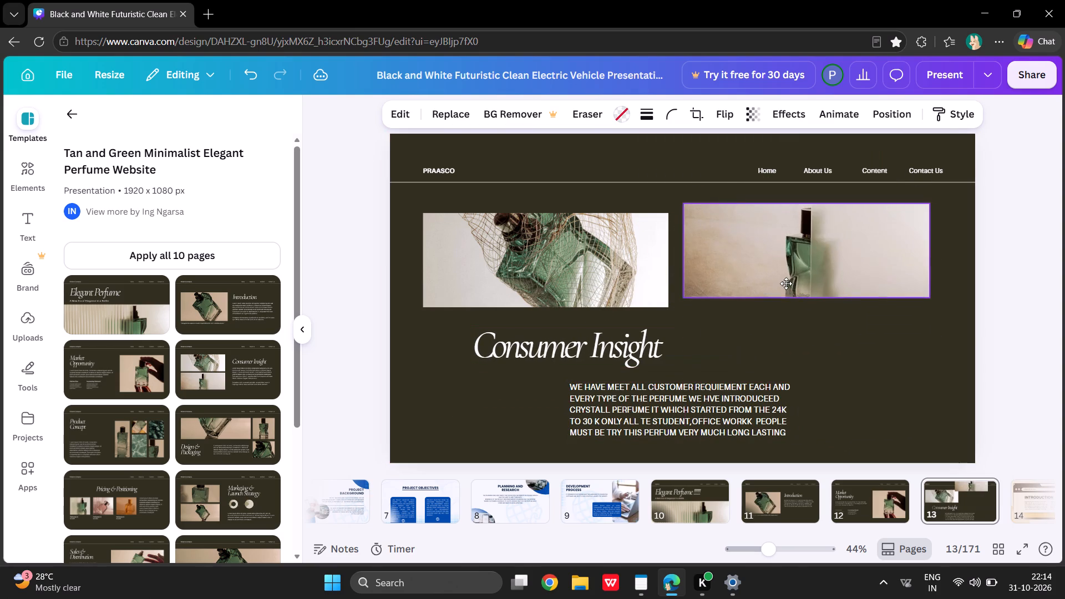
{"action": "left_click_drag", "start_coordinate": [786, 283], "coordinate": [787, 292]}
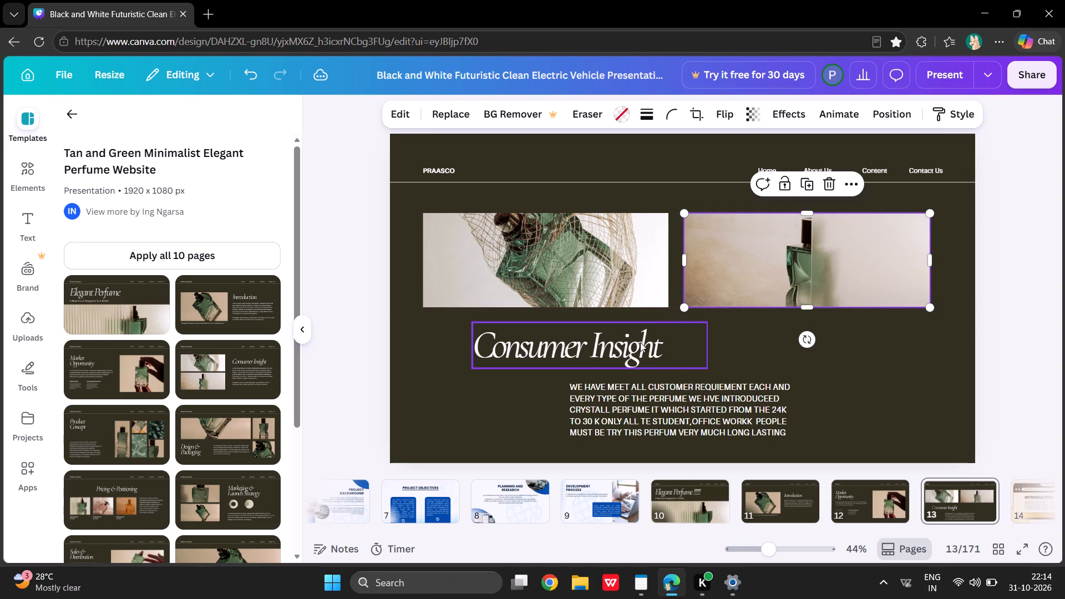
Centre the Consumer Insight heading on the page, between the two photos and the body text.
{"action": "left_click_drag", "start_coordinate": [628, 346], "coordinate": [745, 336]}
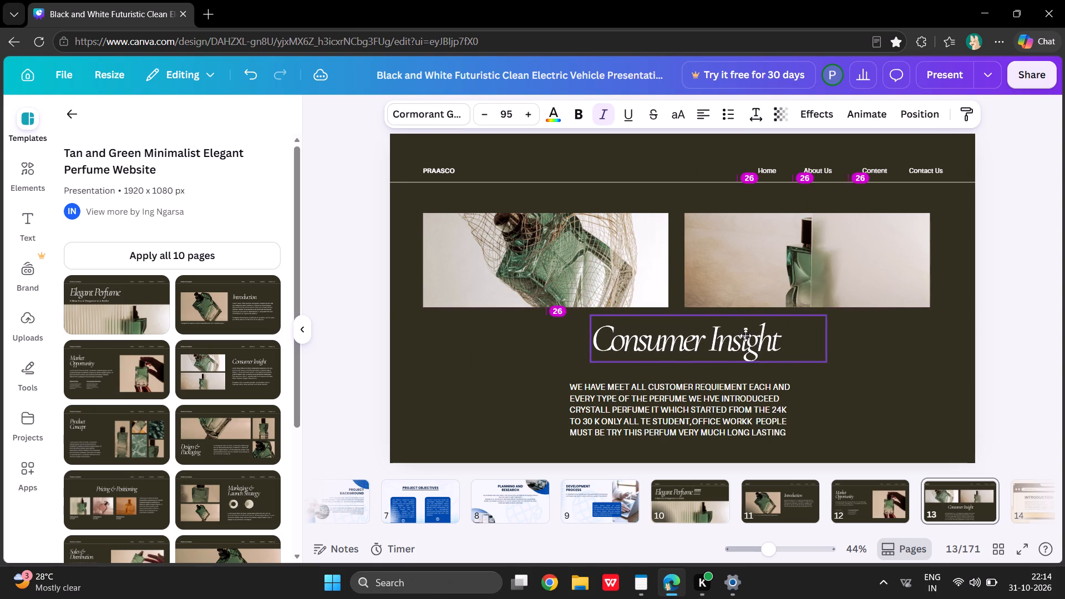
{"action": "left_click_drag", "start_coordinate": [745, 336], "coordinate": [741, 336]}
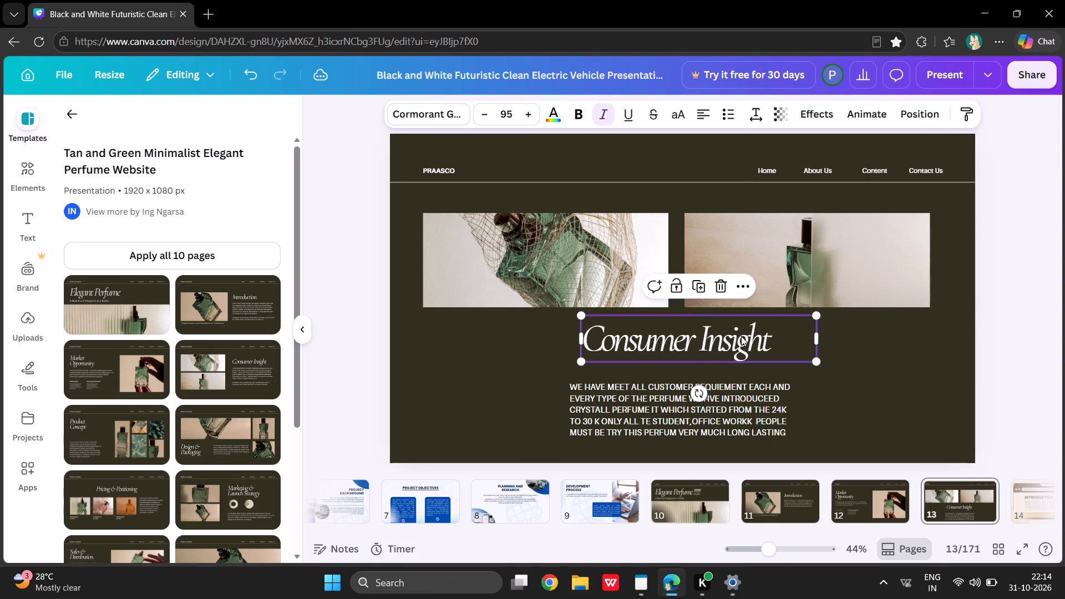
Move the Consumer Insight body text up beneath the heading, aligned with the heading's left edge.
{"action": "left_click_drag", "start_coordinate": [721, 402], "coordinate": [733, 389]}
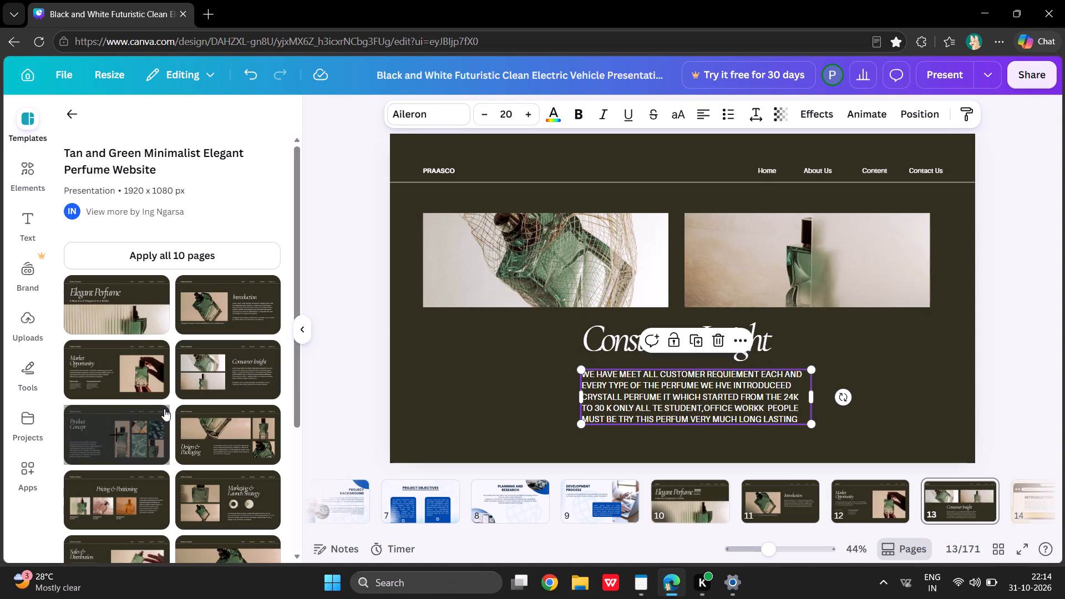
Add the Product Concept template layout as a new page after the Consumer Insight page.
{"action": "left_click", "coordinate": [164, 409]}
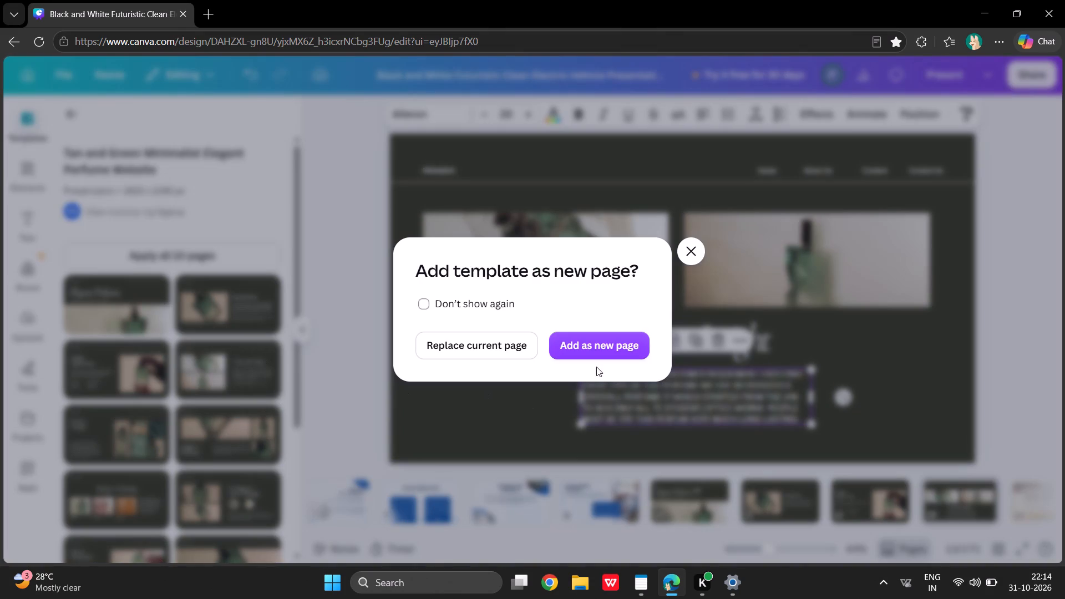
{"action": "left_click", "coordinate": [576, 347]}
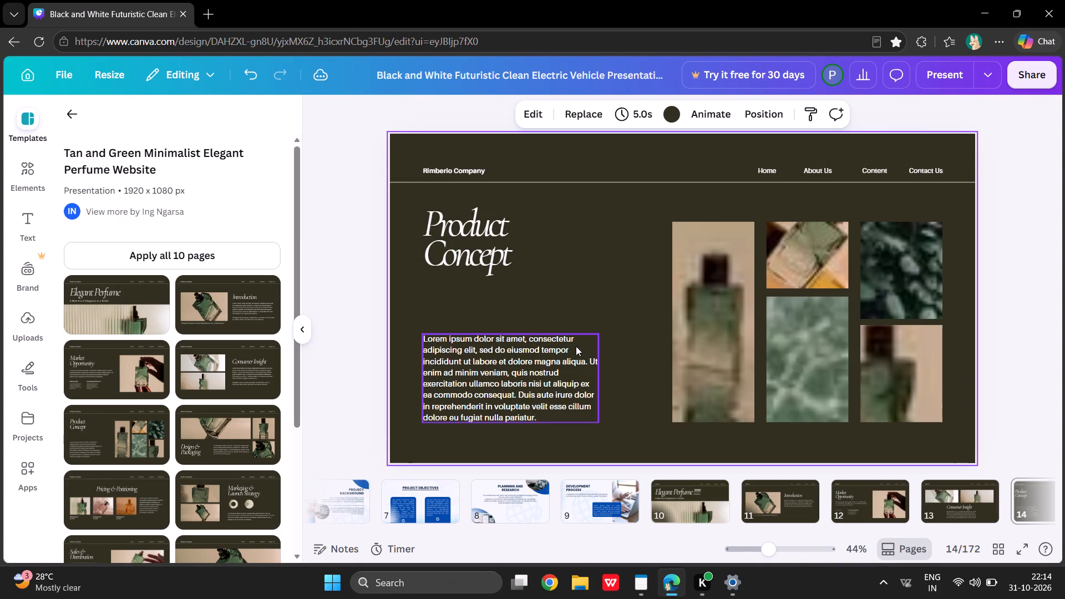
Change the header brand name on the Product Concept page to PRAASCO.
{"action": "double_click", "coordinate": [459, 170]}
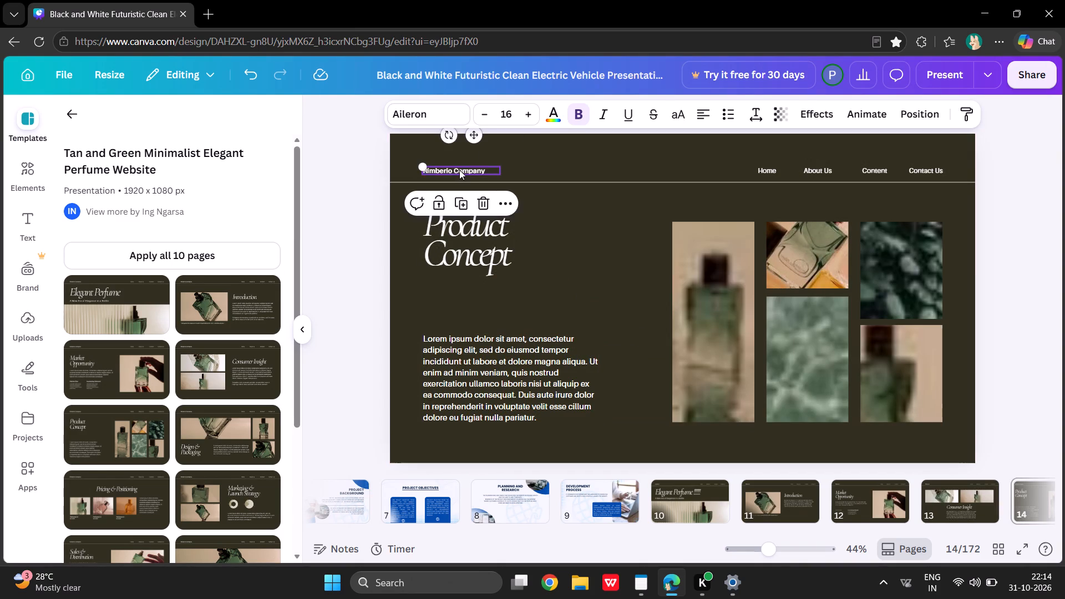
{"action": "key", "text": "BackSpace"}
{"action": "type", "text": "PRAASCO"}
{"action": "key", "text": "space"}
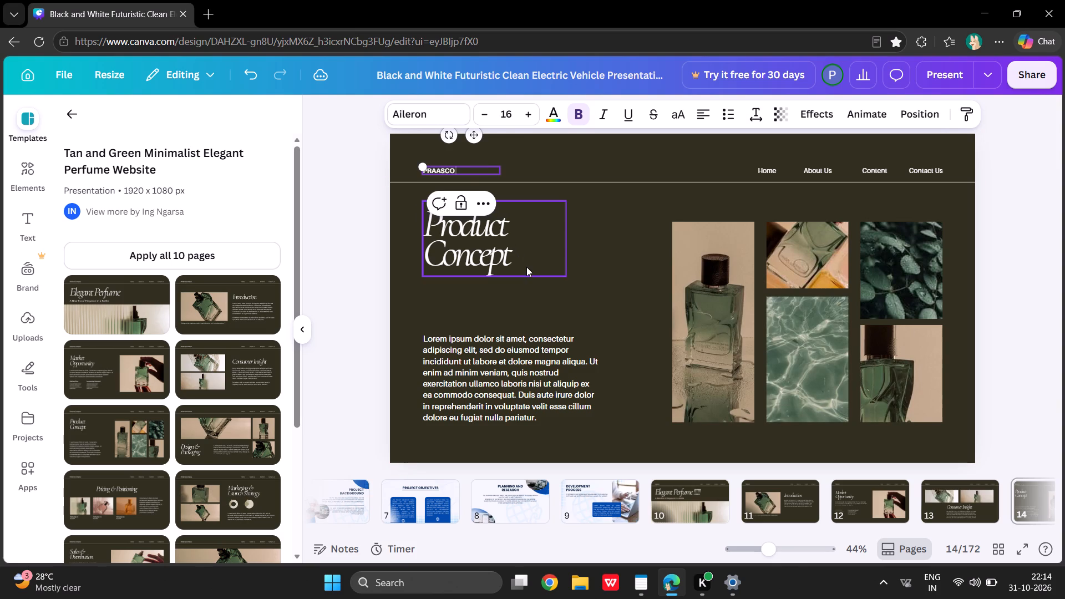
Replace the Product Concept placeholder body text with "PRODUCT CONCEPT WAS BASED ON MAKING CLONE OF THE ALL LUXURY PERFUME WHICH MIDDLE CLASS PEOPLE".
{"action": "double_click", "coordinate": [513, 385]}
{"action": "key", "text": "BackSpace"}
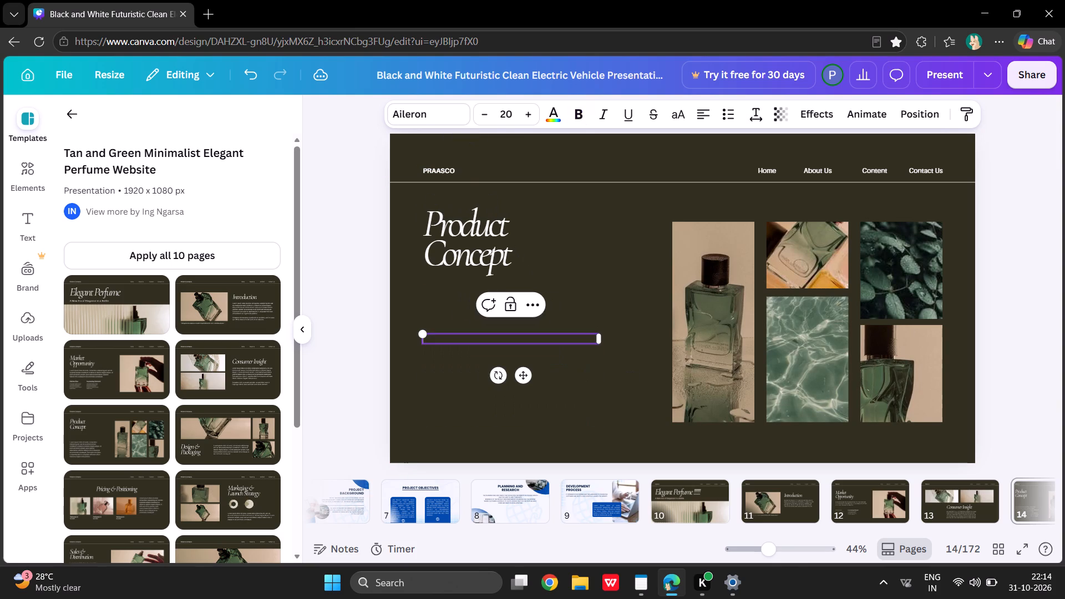
{"action": "type", "text": "PR"}
{"action": "type", "text": "ODUCT CONCEPT WAS"}
{"action": "key", "text": "space"}
{"action": "type", "text": "BASED ON"}
{"action": "key", "text": "space"}
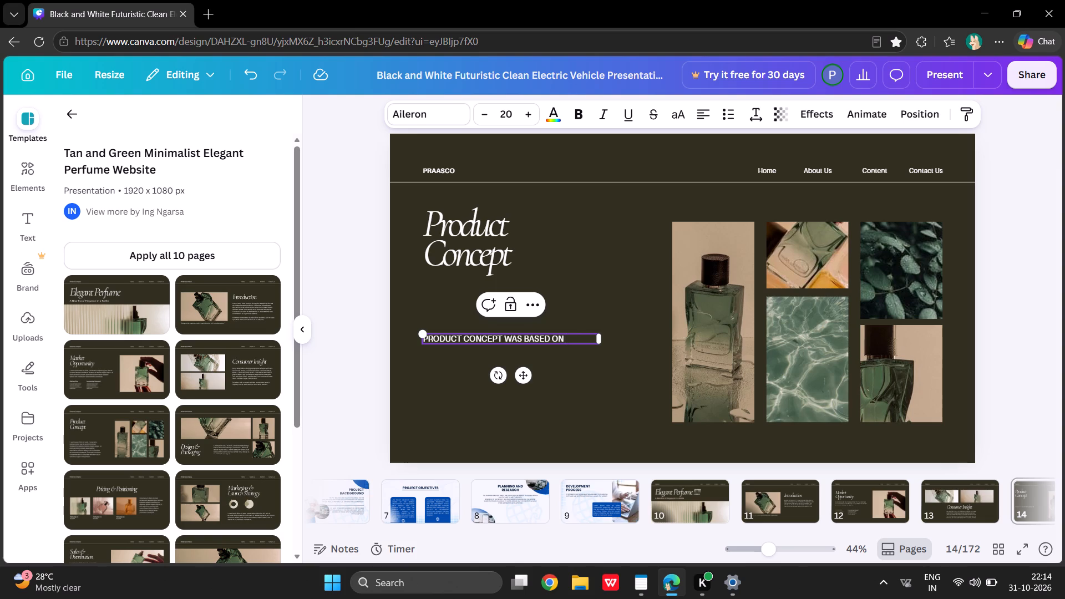
{"action": "type", "text": "MAKING CLON"}
{"action": "key", "text": "space"}
{"action": "key", "text": "BackSpace"}
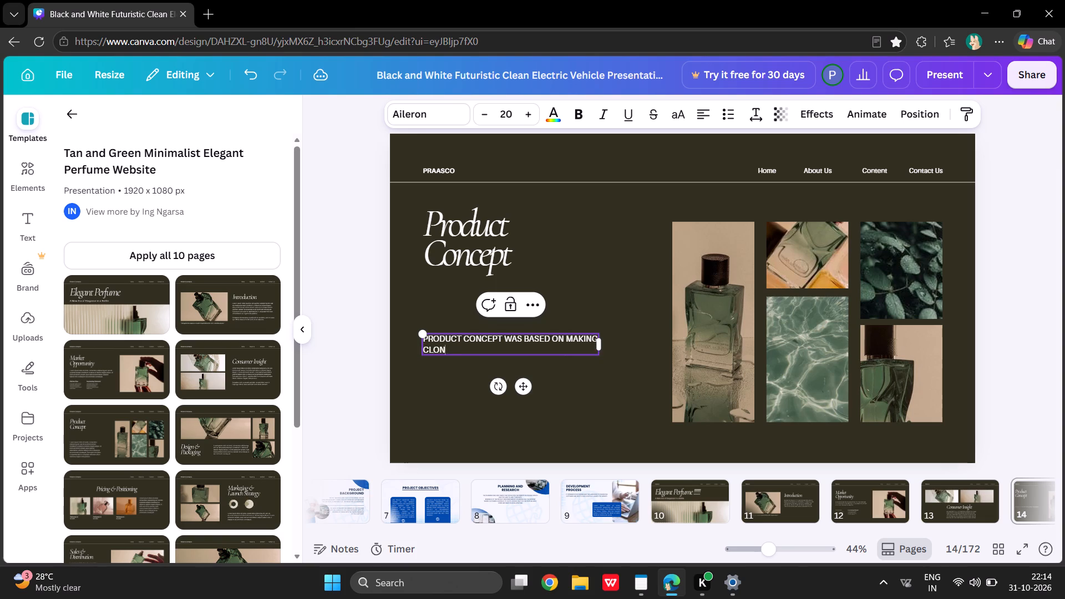
{"action": "type", "text": "E OF THE ALL"}
{"action": "key", "text": "space"}
{"action": "type", "text": "LU"}
{"action": "type", "text": "XURY PERFUME WH"}
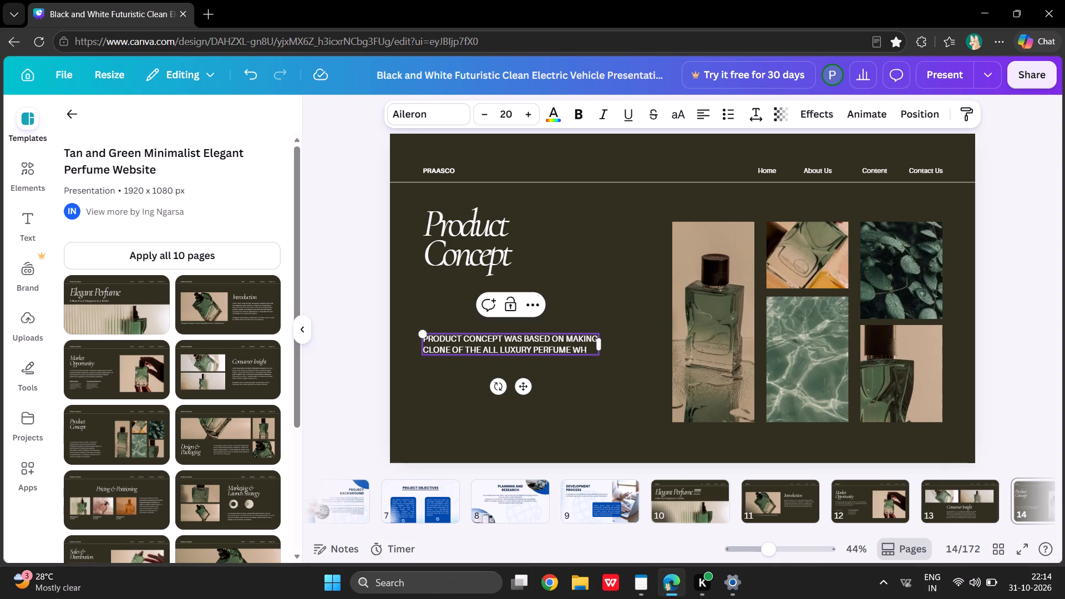
{"action": "type", "text": "ICH MIDDLE CLASS PEOPLE"}
{"action": "key", "text": "space"}
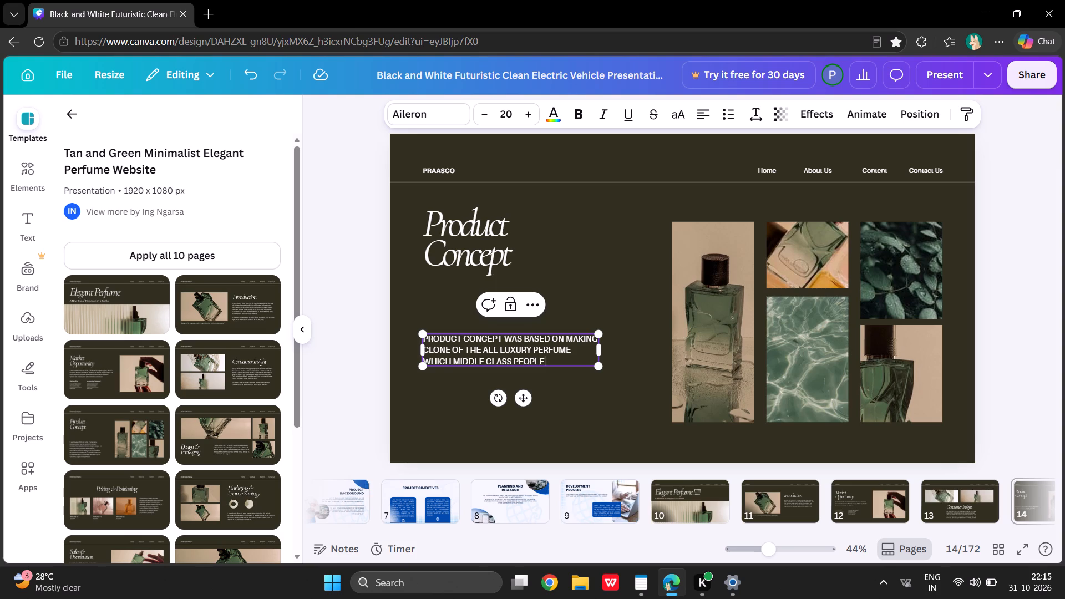
Continue the Product Concept body text with "CAN AFFORD WE HELP THEM PEOPLE BY THE MAKING SAME DUPLICATE PERFUME SMELL S LIKE THAT ONL".
{"action": "left_click", "coordinate": [565, 362]}
{"action": "key", "text": "space"}
{"action": "type", "text": "CAN AFFORD WE HELP THEM"}
{"action": "key", "text": "space"}
{"action": "type", "text": "PEOPLE BY THE"}
{"action": "key", "text": "space"}
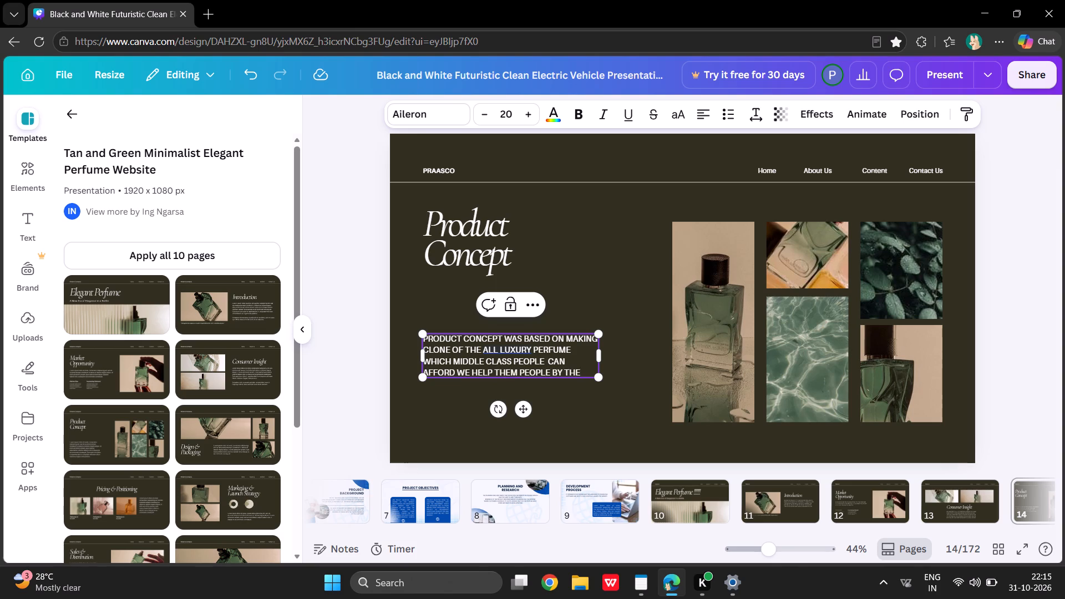
{"action": "key", "text": "space"}
{"action": "type", "text": "MAKING SAME DUPLICATE"}
{"action": "key", "text": "space"}
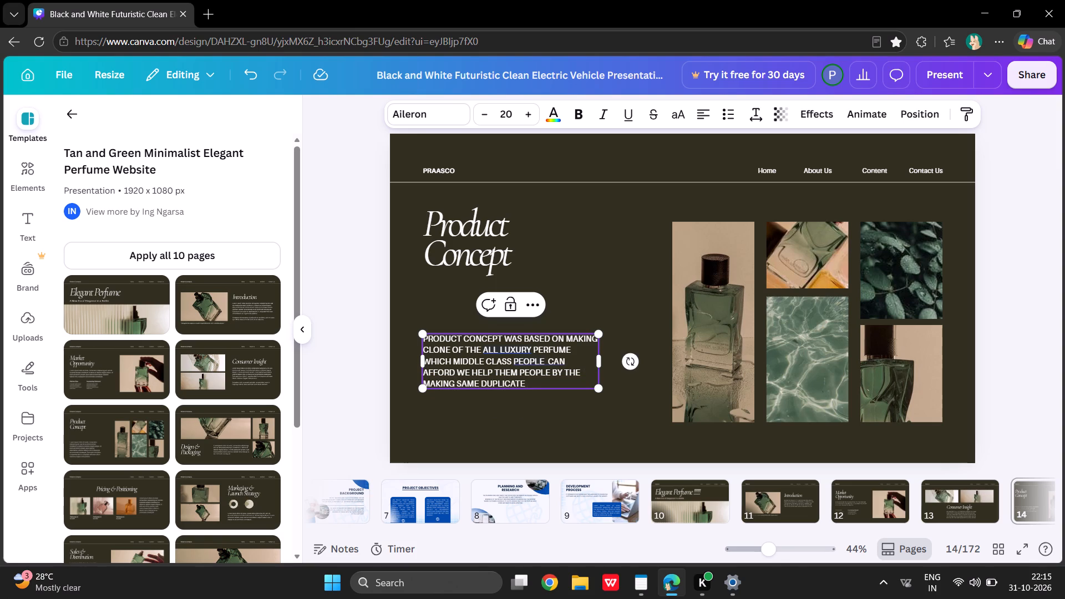
{"action": "type", "text": "PERFUME SMEE"}
{"action": "key", "text": "BackSpace"}
{"action": "type", "text": "LL S"}
{"action": "key", "text": "BackSpace"}
{"action": "type", "text": "S LIKE TAH"}
{"action": "key", "text": "BackSpace"}
{"action": "key", "text": "BackSpace"}
{"action": "type", "text": "HAT ONL"}
{"action": "key", "text": "space"}
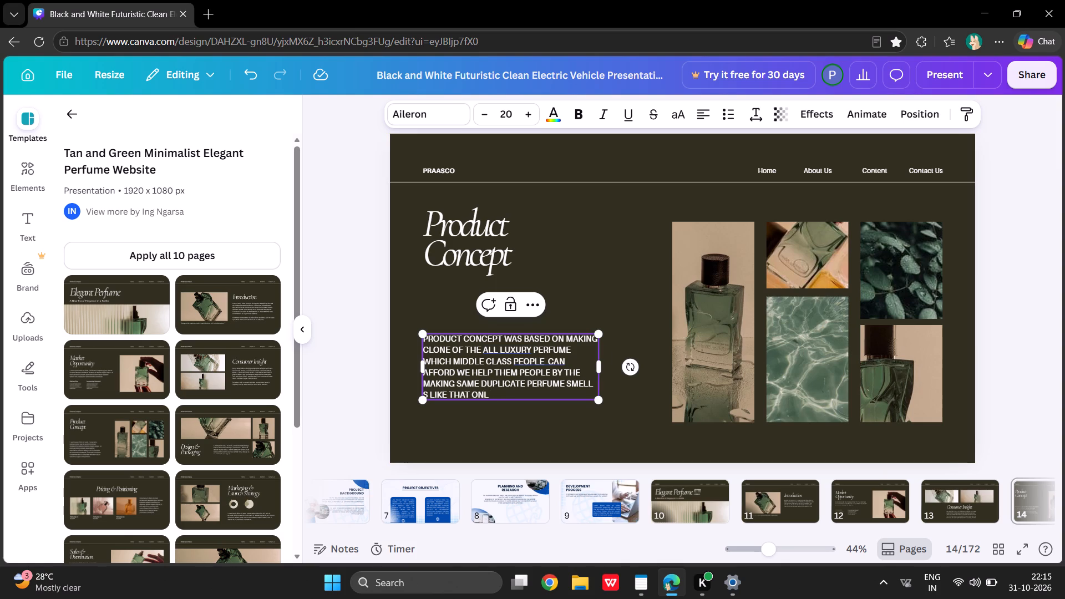
Add the Design & Packaging template layout as a new page after the Product Concept page.
{"action": "left_click", "coordinate": [231, 422]}
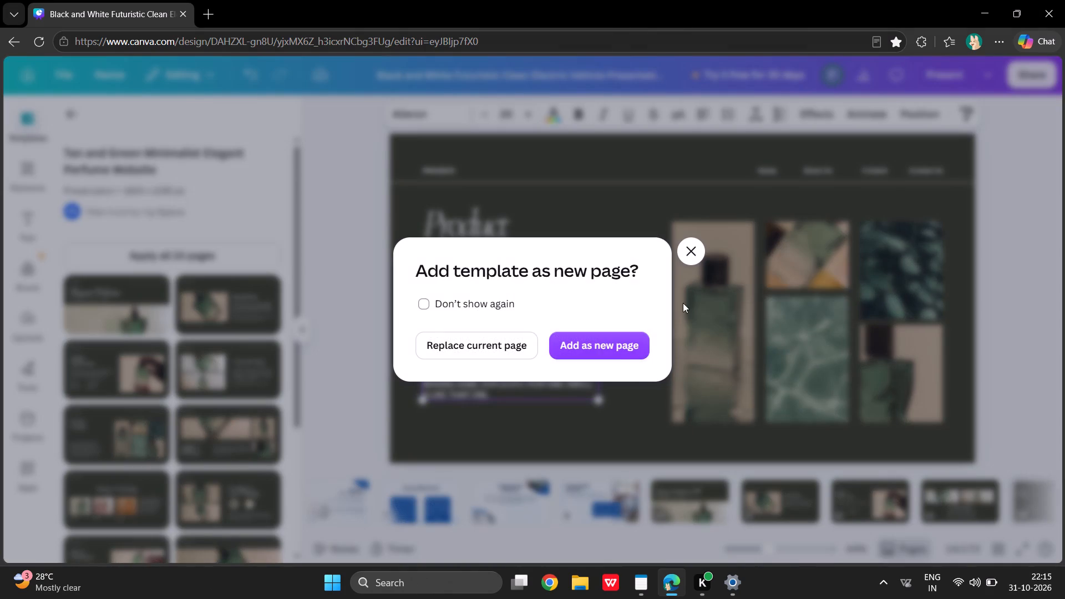
{"action": "left_click", "coordinate": [615, 352]}
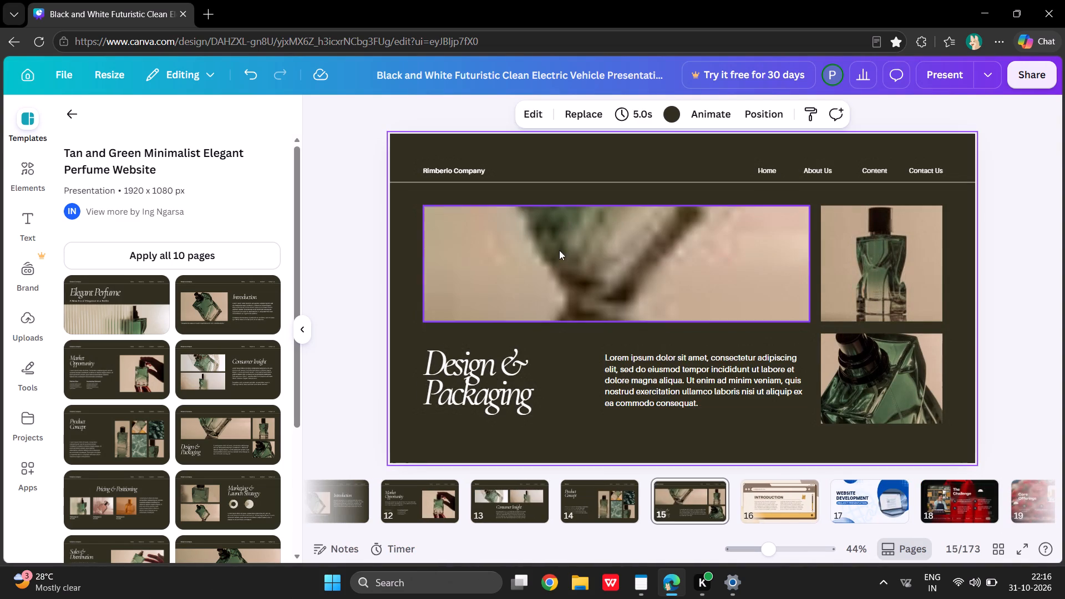
Change the header brand name on the Design & Packaging page to PRAASCO.
{"action": "double_click", "coordinate": [449, 172]}
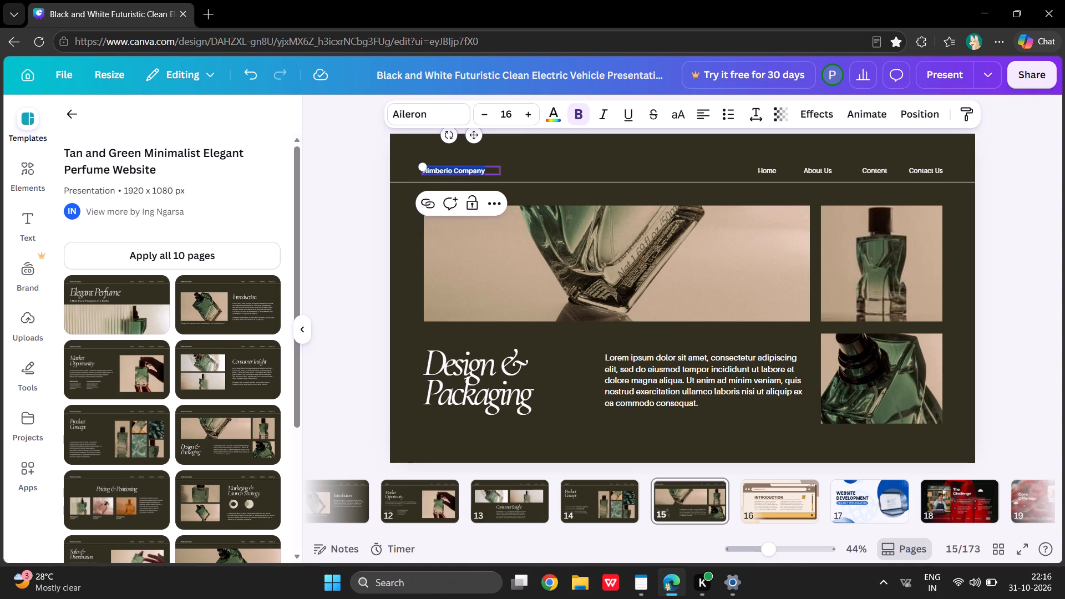
{"action": "key", "text": "BackSpace"}
{"action": "type", "text": "PRAASCO"}
{"action": "key", "text": "space"}
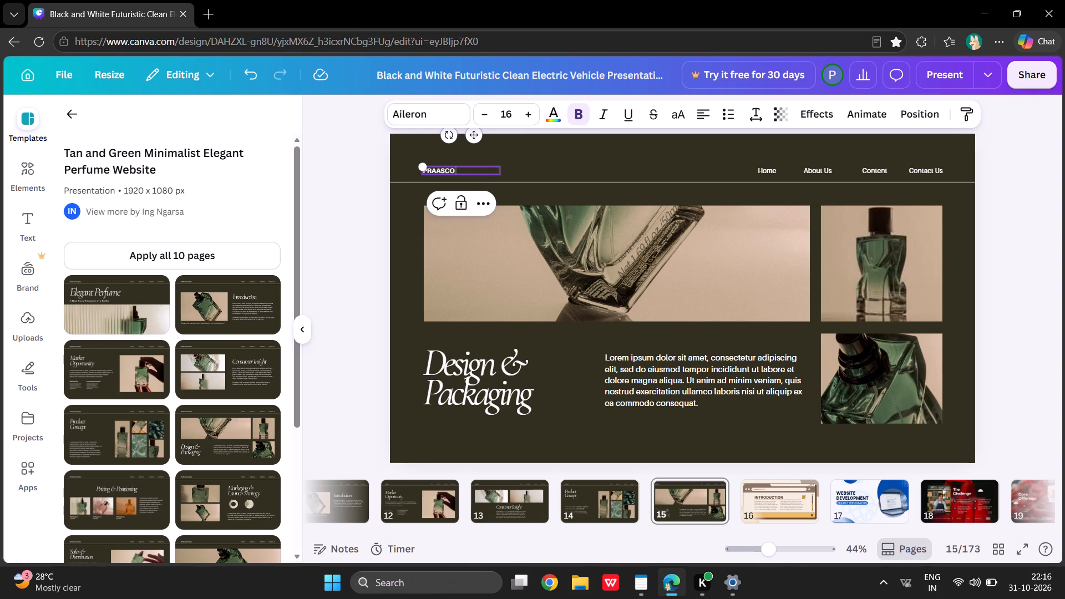
Replace the Design & Packaging placeholder body text with "DESIGN AND PACKAGE IS MORE EXPENSIVE BEACUSE OF BRANDED PACKAGING".
{"action": "double_click", "coordinate": [695, 378]}
{"action": "key", "text": "BackSpace"}
{"action": "key", "text": "s"}
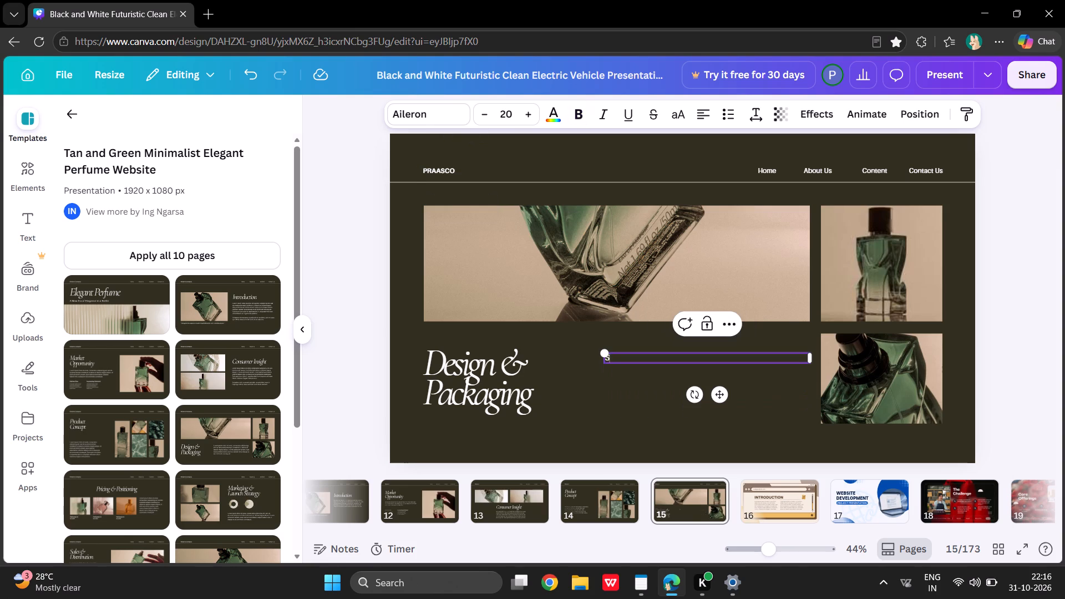
{"action": "key", "text": "BackSpace"}
{"action": "type", "text": "DESIGN AND PACKAGE"}
{"action": "key", "text": "space"}
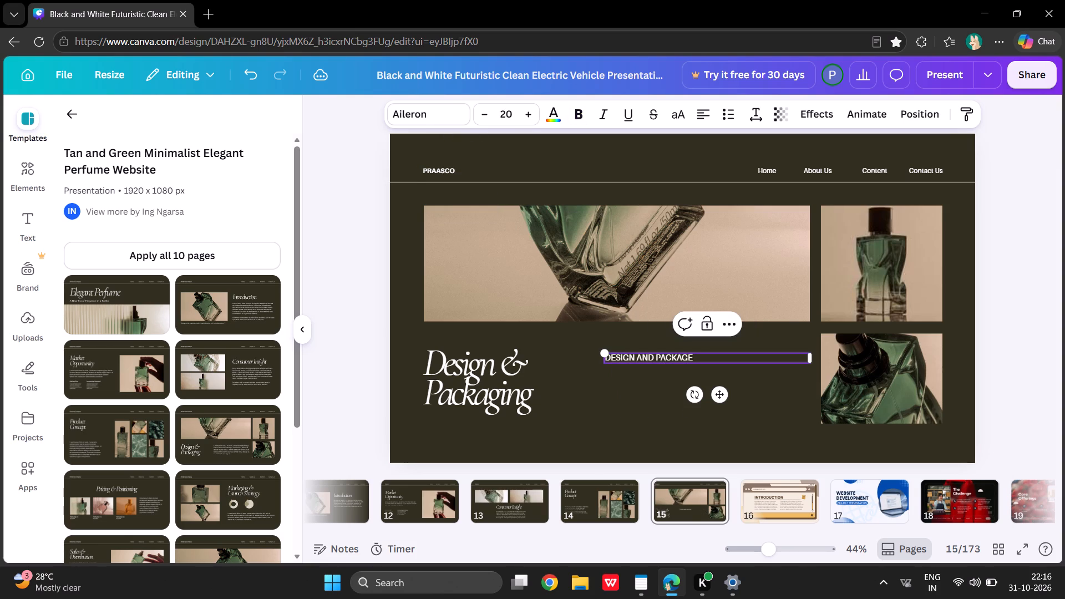
{"action": "type", "text": "IS"}
{"action": "key", "text": "space"}
{"action": "type", "text": "MORE E"}
{"action": "type", "text": "XPENSIVE"}
{"action": "key", "text": "space"}
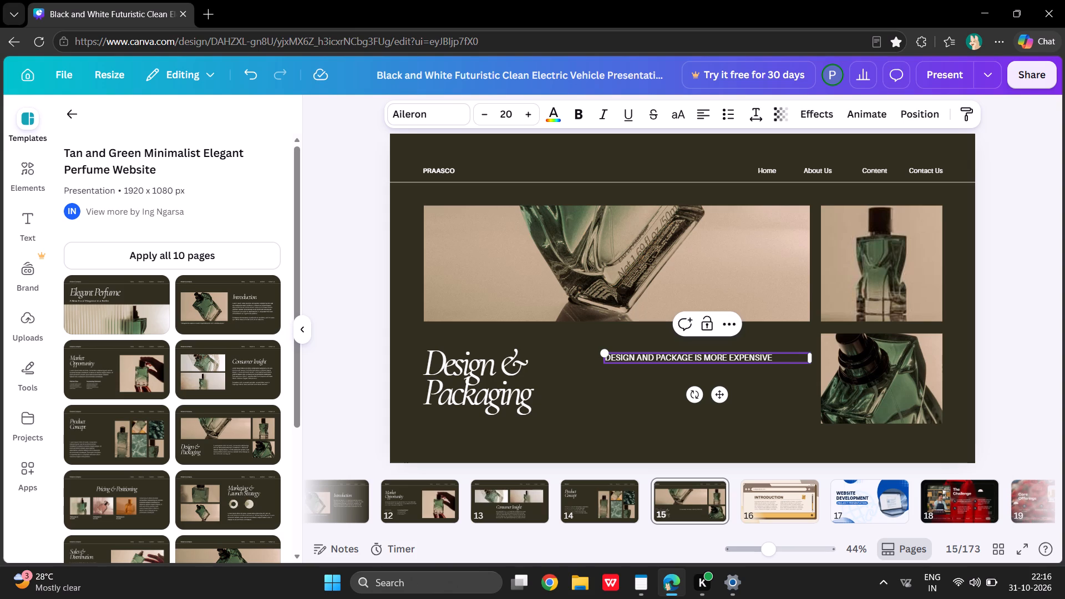
{"action": "type", "text": "BEACUSE"}
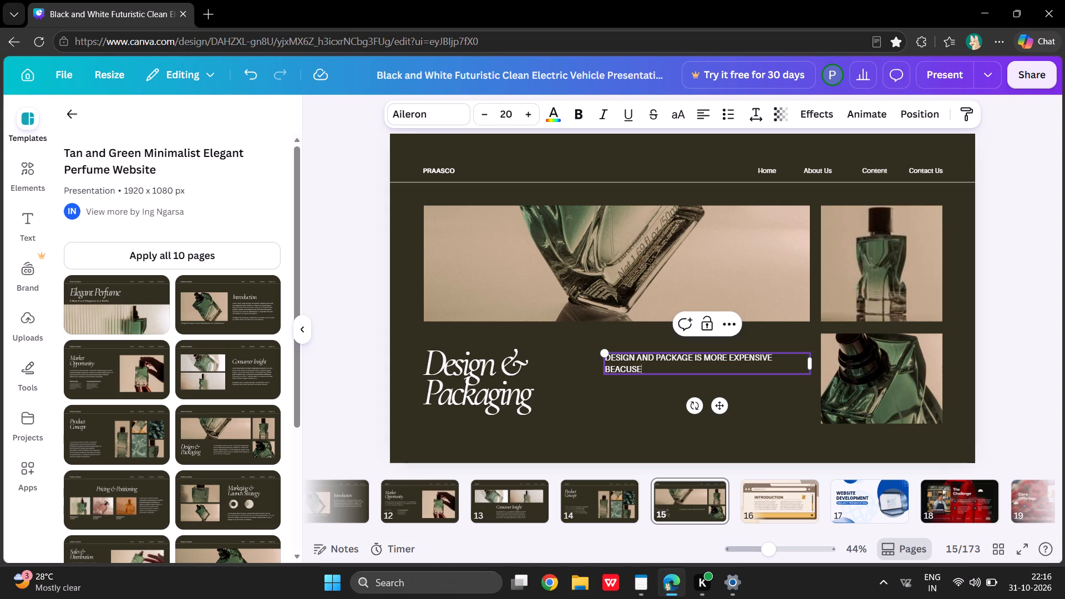
{"action": "key", "text": "space"}
{"action": "type", "text": "OF BRANDED PACKAGINF"}
{"action": "key", "text": "BackSpace"}
{"action": "type", "text": "G"}
{"action": "key", "text": "space"}
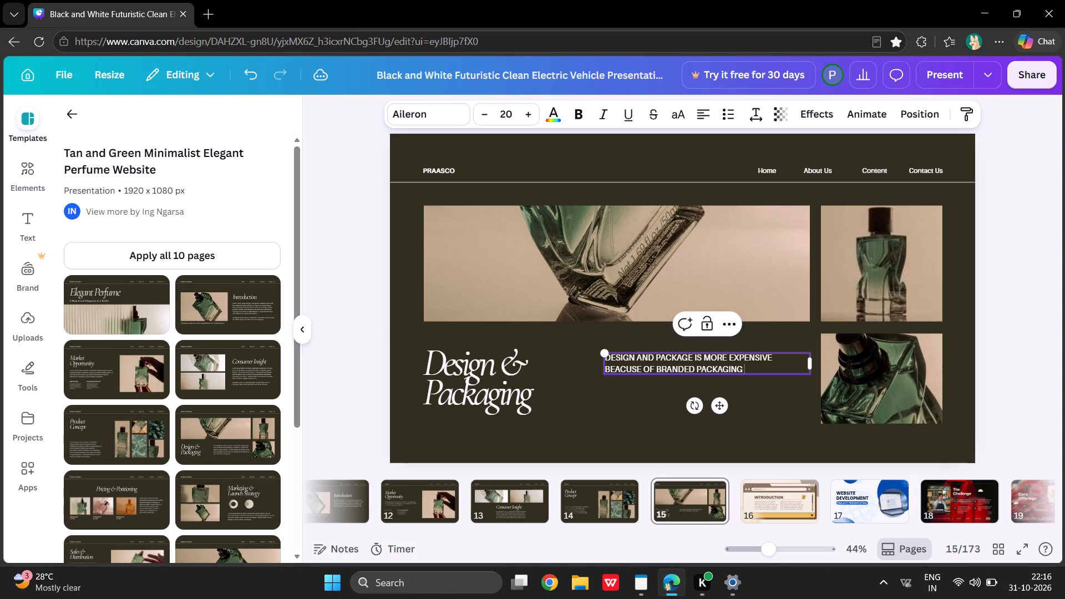
Continue the Design & Packaging body text with "SOME PERFUME ARE PACKED IN THE LUXURY".
{"action": "type", "text": "SOME"}
{"action": "key", "text": "space"}
{"action": "type", "text": "PERFU"}
{"action": "type", "text": "ME R"}
{"action": "key", "text": "BackSpace"}
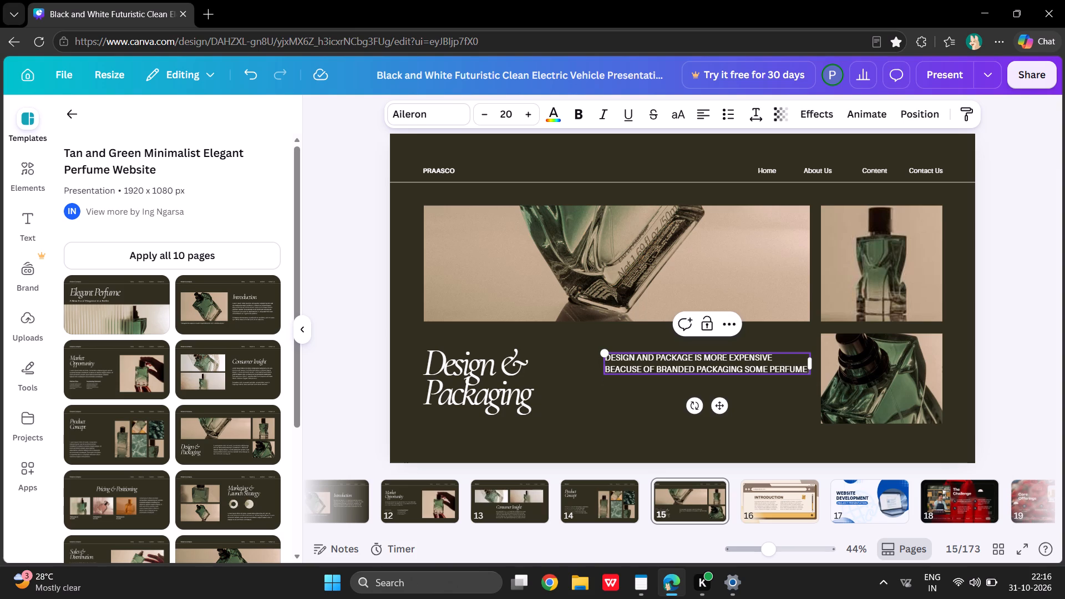
{"action": "key", "text": "space"}
{"action": "type", "text": "ARE"}
{"action": "key", "text": "space"}
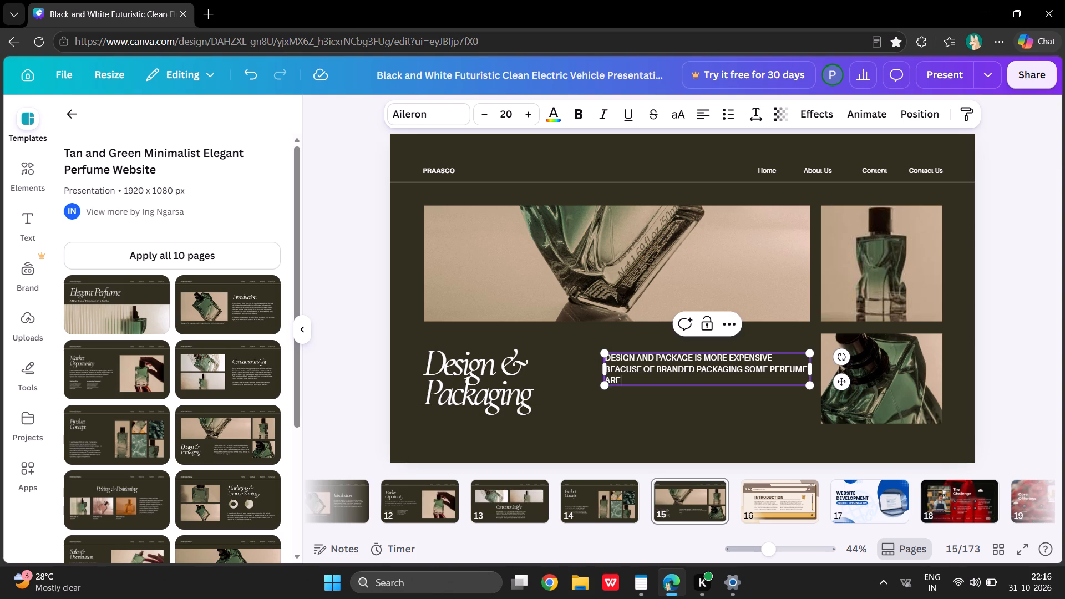
{"action": "type", "text": "PACKED IN THE LUX"}
{"action": "type", "text": "URY"}
{"action": "key", "text": "space"}
{"action": "key", "text": "space"}
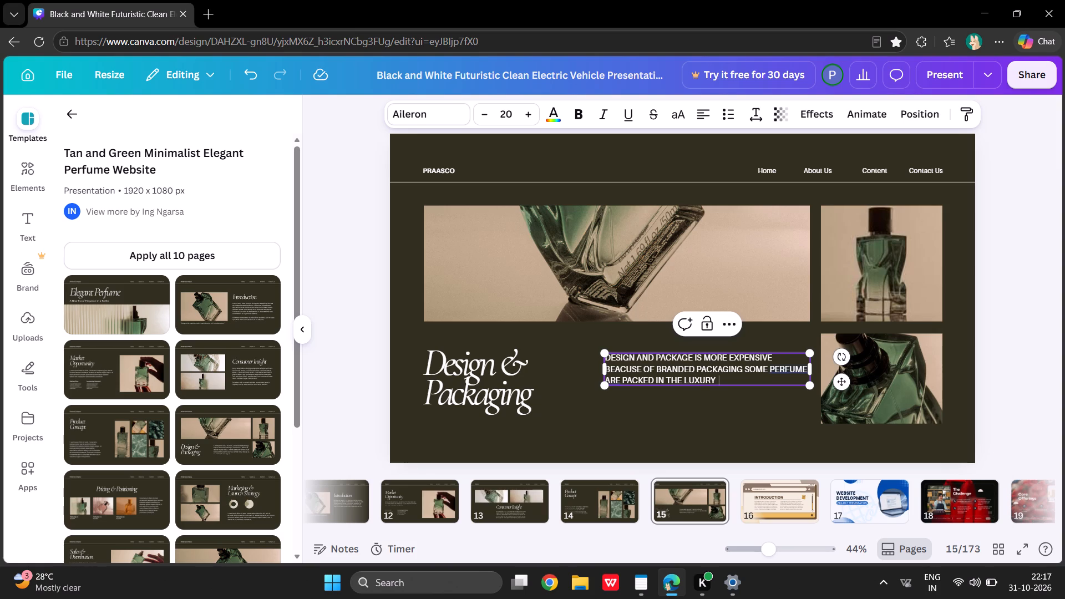
Extend the Design & Packaging body text with "DESIGN OF THE BOTTLE LOOKS VERY FANCY AND THE PREMUM".
{"action": "type", "text": "DESIGN OF THE"}
{"action": "key", "text": "space"}
{"action": "type", "text": "BOTTLE LOOKS VERY"}
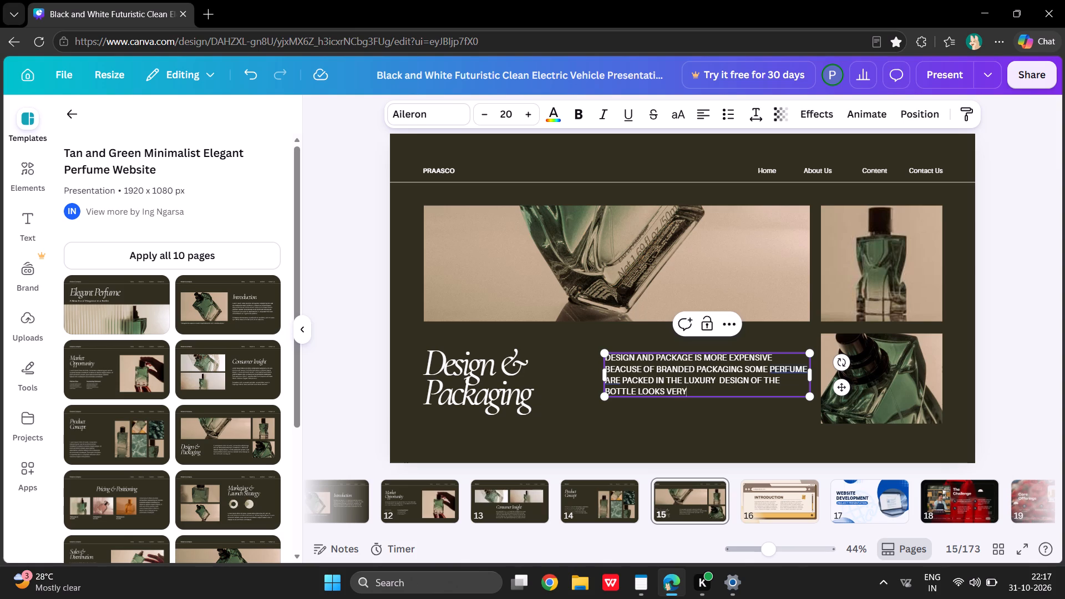
{"action": "key", "text": "space"}
{"action": "type", "text": "FANCY AND"}
{"action": "key", "text": "space"}
{"action": "type", "text": "THE PRE"}
{"action": "type", "text": "MUM"}
Add the Pricing & Positioning template layout as a new page after the Design & Packaging page.
{"action": "left_click", "coordinate": [137, 479]}
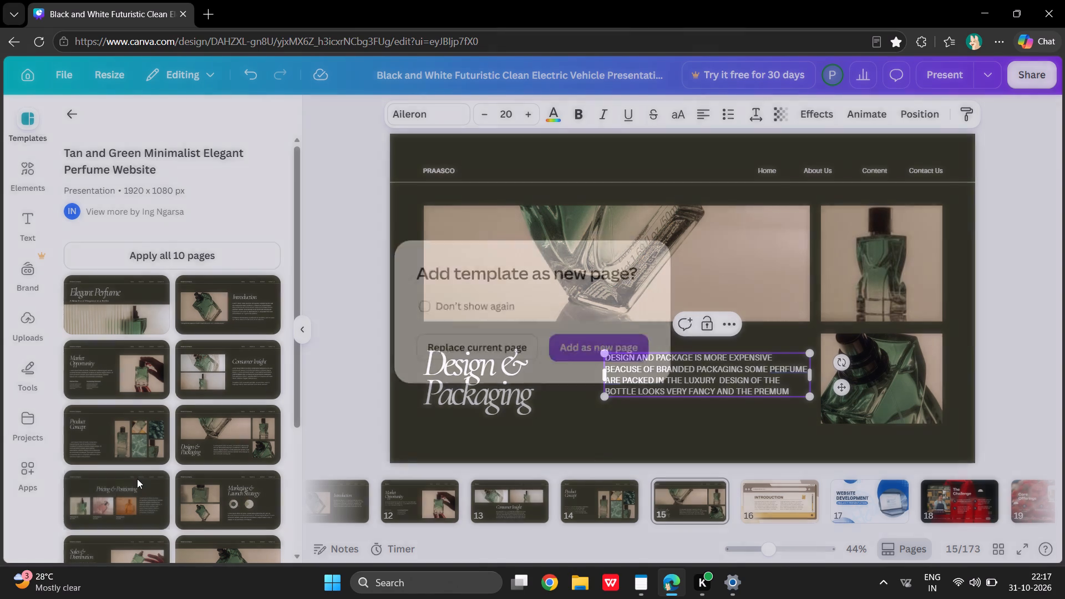
{"action": "left_click", "coordinate": [593, 337]}
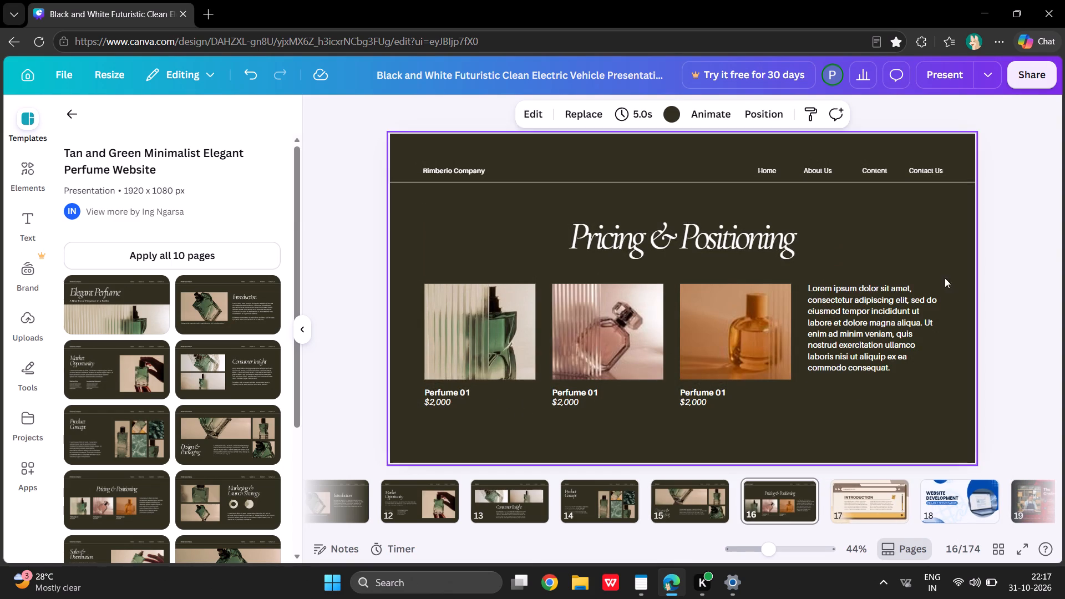
Replace the Pricing & Positioning placeholder body text with "PRICESING OF THE PERFUME EAS THE SELECT BUGENT".
{"action": "double_click", "coordinate": [891, 310]}
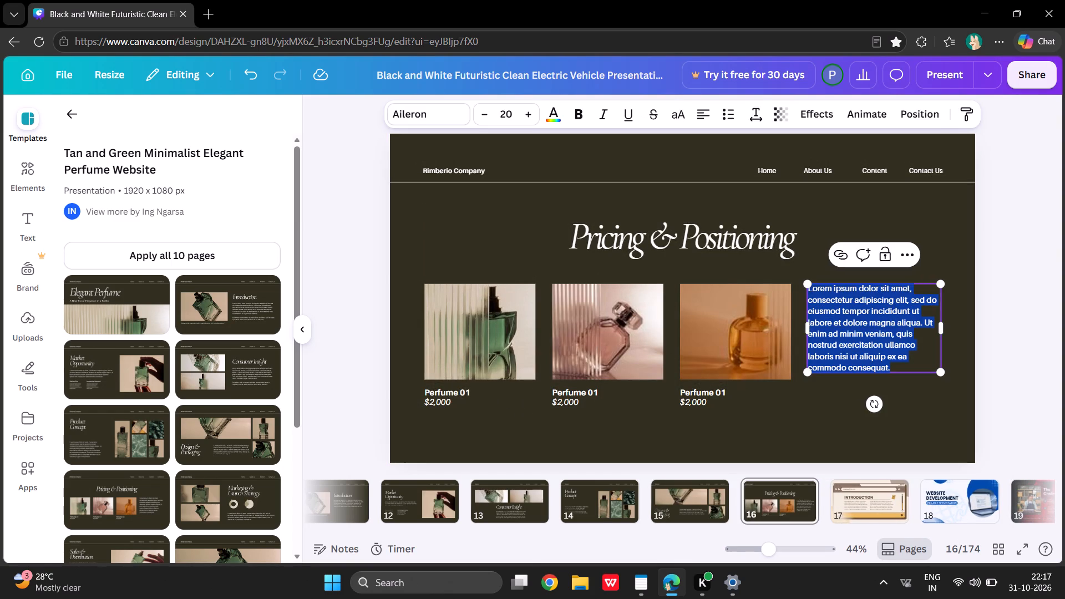
{"action": "key", "text": "BackSpace"}
{"action": "type", "text": "PRICESING OF THE"}
{"action": "key", "text": "space"}
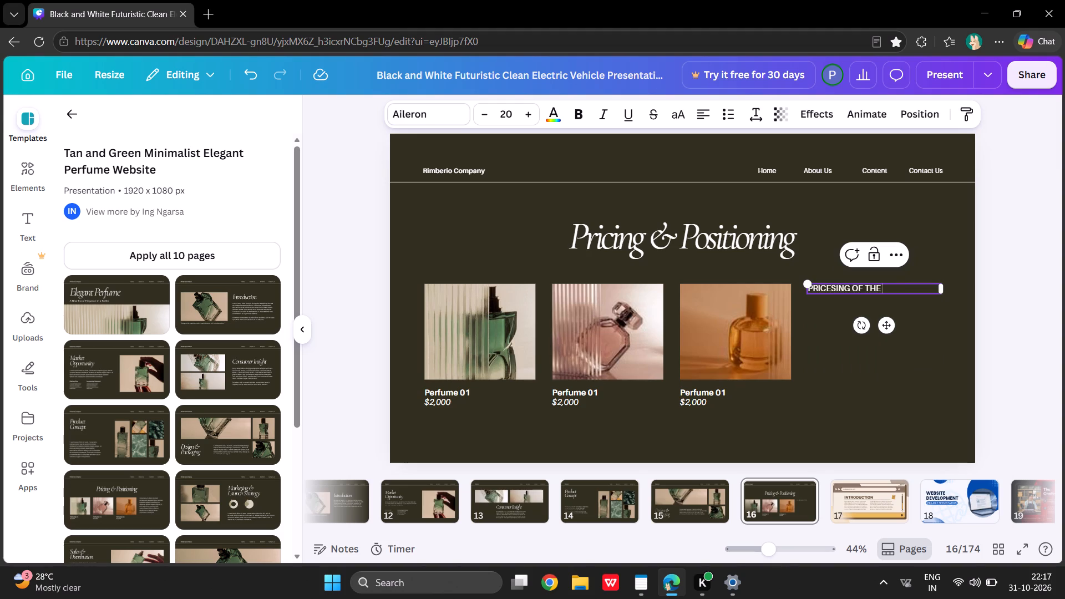
{"action": "key", "text": "w"}
{"action": "key", "text": "BackSpace"}
{"action": "type", "text": "PER"}
{"action": "type", "text": "FUME ES"}
{"action": "key", "text": "BackSpace"}
{"action": "type", "text": "AS THE"}
{"action": "key", "text": "space"}
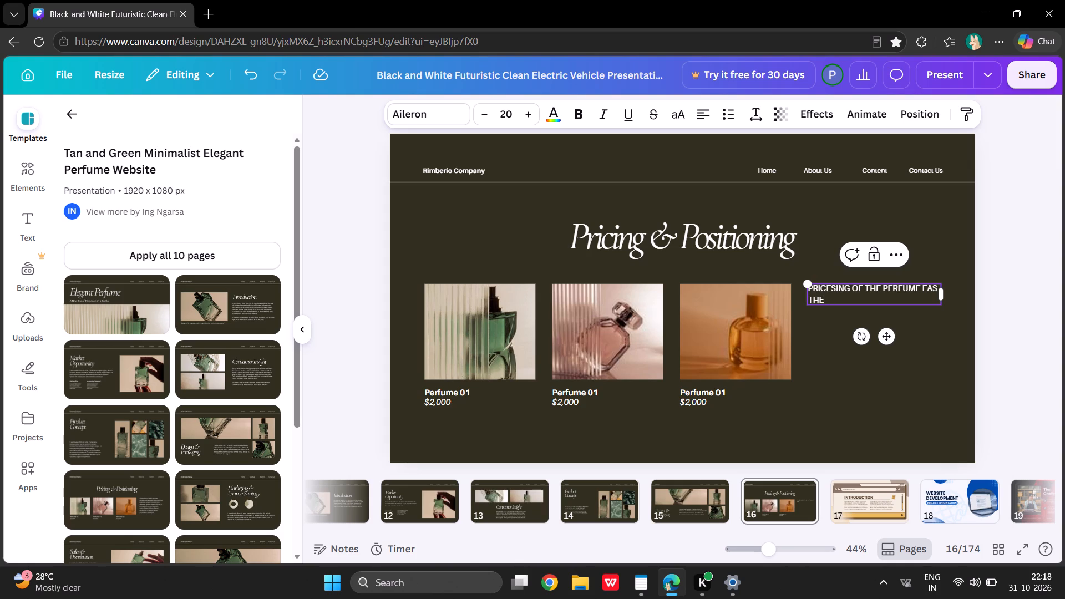
{"action": "type", "text": "GAVE"}
{"action": "key", "text": "space"}
{"action": "key", "text": "BackSpace"}
{"action": "key", "text": "BackSpace"}
{"action": "key", "text": "BackSpace"}
{"action": "key", "text": "BackSpace"}
{"action": "key", "text": "BackSpace"}
{"action": "type", "text": "SELECT BUGENT"}
{"action": "key", "text": "space"}
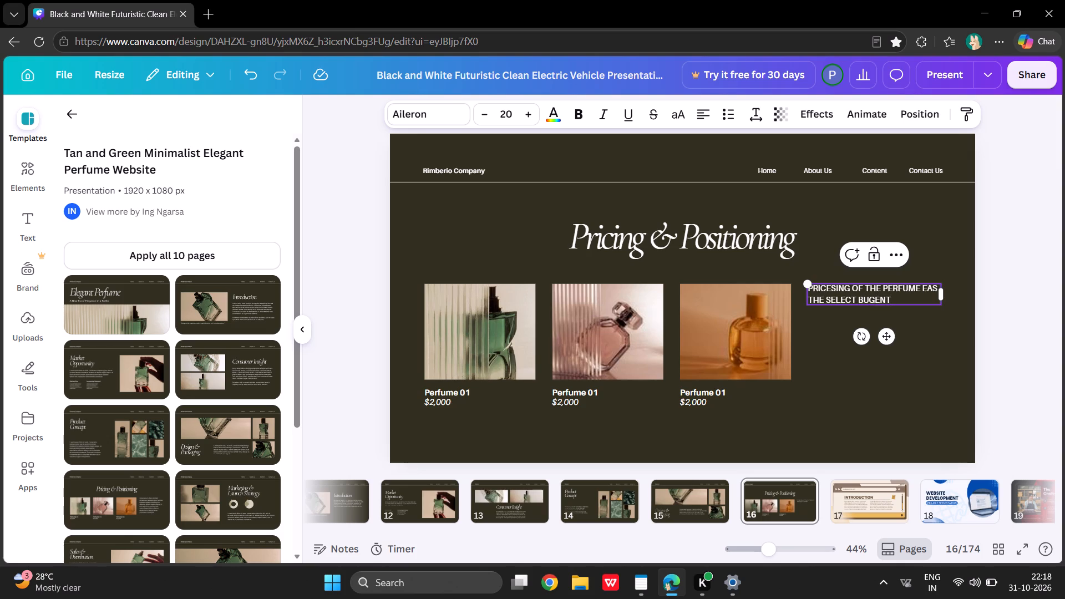
Continue the Pricing & Positioning body text with "HIGH AMOUNT AND HIGH SPACE ARE BE".
{"action": "type", "text": "HIGH"}
{"action": "key", "text": "space"}
{"action": "type", "text": "AMOUNT AND"}
{"action": "key", "text": "space"}
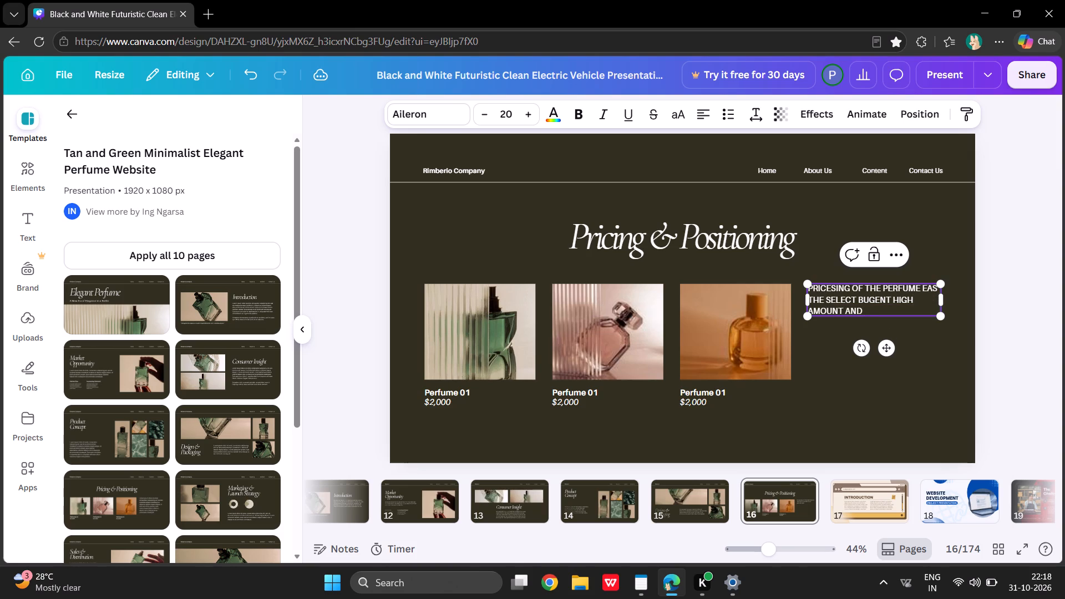
{"action": "type", "text": "HIGH SPACE ARE"}
{"action": "key", "text": "space"}
{"action": "type", "text": "BE"}
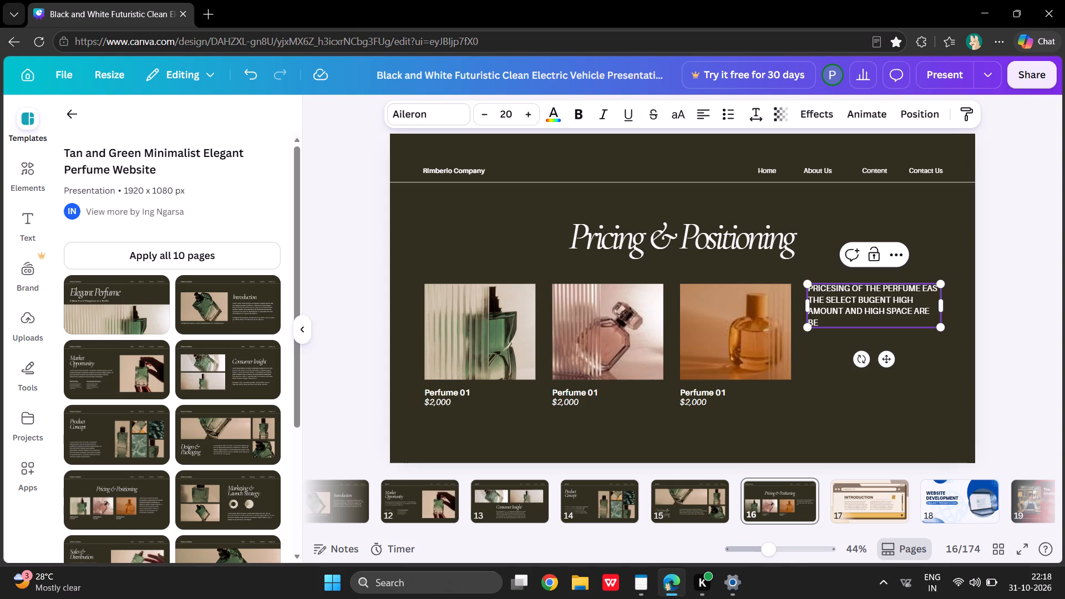
{"action": "key", "text": "space"}
Add "WHICH ARE STRATED FROM THE $2000" to the end of the Pricing & Positioning body text.
{"action": "type", "text": "WHICH"}
{"action": "key", "text": "space"}
{"action": "type", "text": "ARE ST"}
{"action": "key", "text": "a"}
{"action": "key", "text": "BackSpace"}
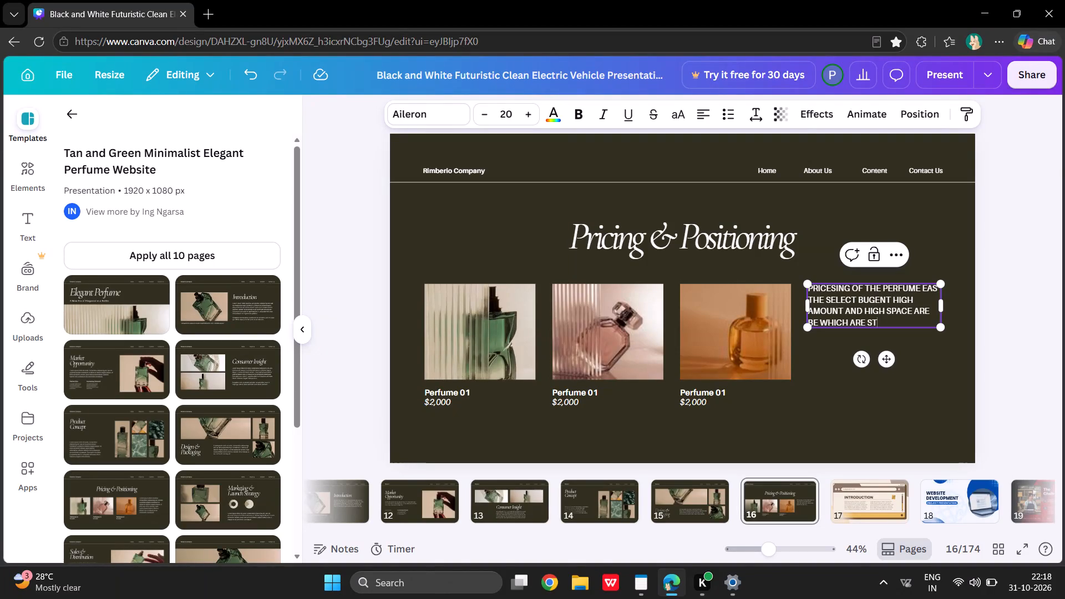
{"action": "type", "text": "RATED FROM THE"}
{"action": "key", "text": "space"}
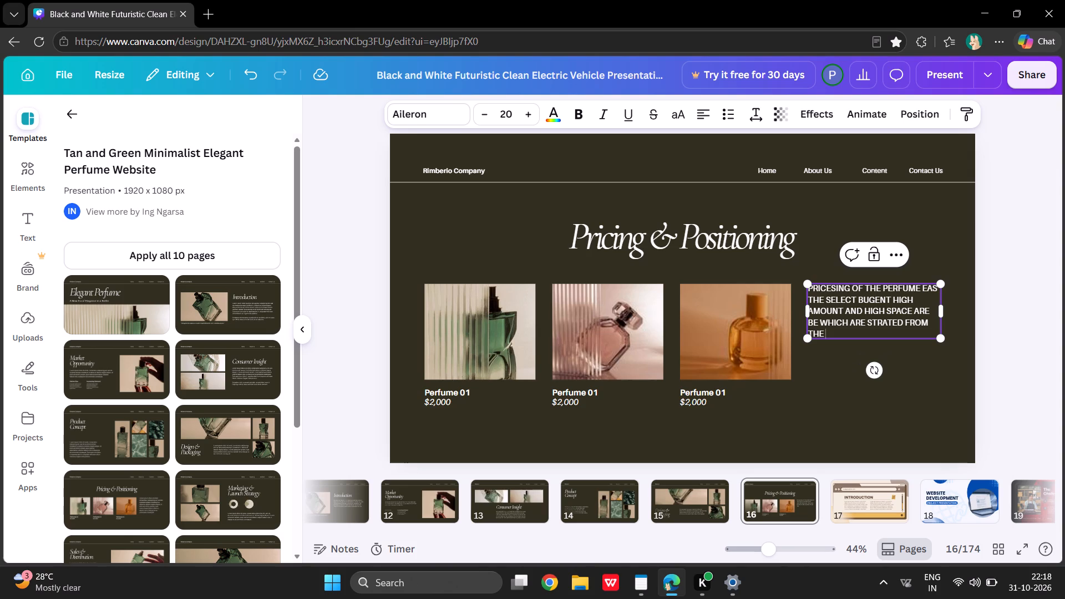
{"action": "key", "text": "shift+dollar"}
{"action": "type", "text": "200"}
{"action": "key", "text": "space"}
{"action": "key", "text": "BackSpace"}
{"action": "type", "text": "0"}
{"action": "key", "text": "space"}
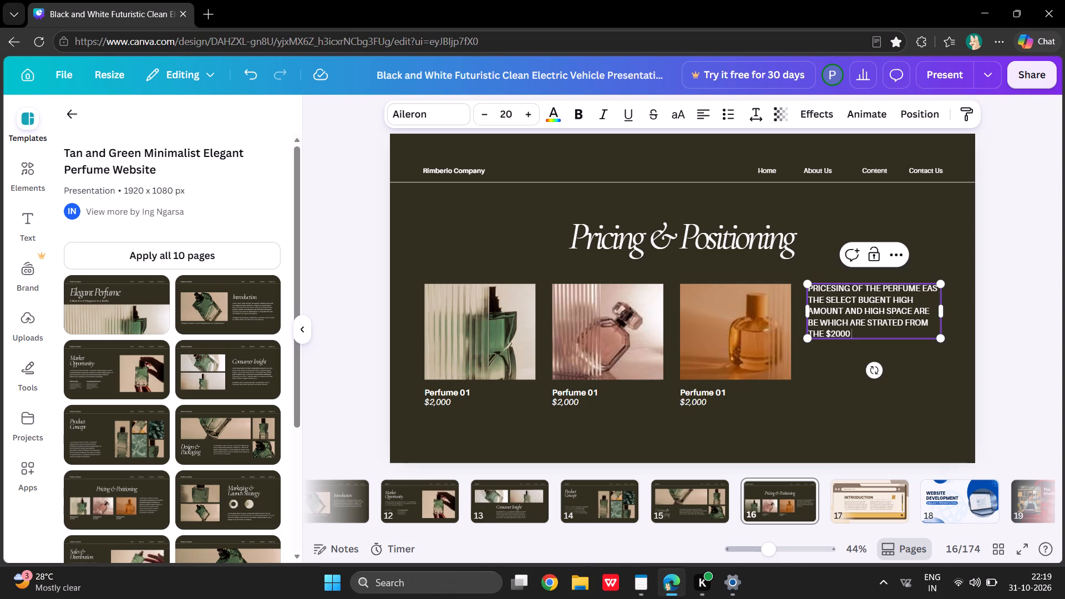
Extend the Pricing & Positioning body text with "WHICH ARE UPTO $30000".
{"action": "key", "text": "space"}
{"action": "type", "text": "A"}
{"action": "key", "text": "BackSpace"}
{"action": "type", "text": "WHICH ARE"}
{"action": "key", "text": "space"}
{"action": "type", "text": "UPTO"}
{"action": "key", "text": "space"}
{"action": "type", "text": "300"}
{"action": "key", "text": "BackSpace"}
{"action": "key", "text": "BackSpace"}
{"action": "key", "text": "BackSpace"}
{"action": "type", "text": "$30000"}
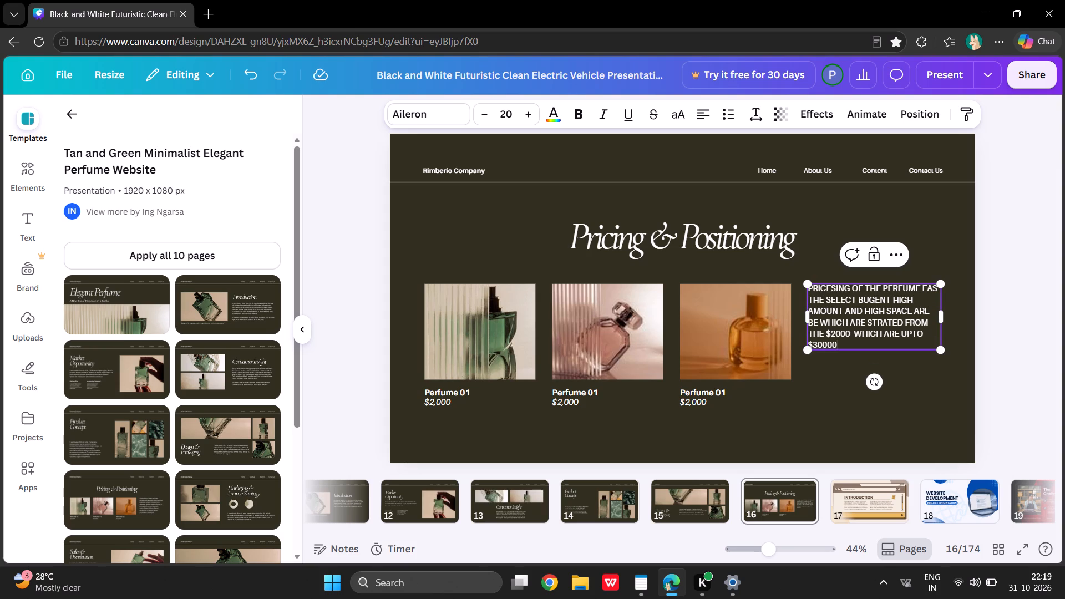
{"action": "key", "text": "space"}
{"action": "key", "text": "space"}
Finish the Pricing & Positioning body text with "HIGH ML MEANS HIGH PERFUME RATES".
{"action": "type", "text": "HIGH"}
{"action": "key", "text": "space"}
{"action": "type", "text": "ML"}
{"action": "key", "text": "space"}
{"action": "type", "text": "MEANS HIGH PERFUME RATES"}
{"action": "key", "text": "space"}
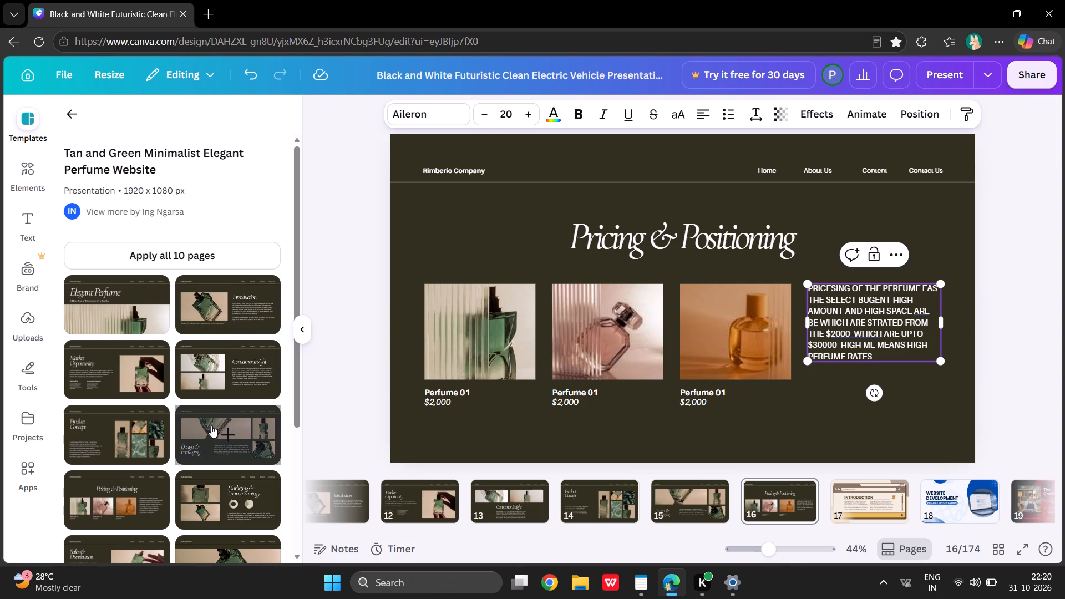
Add the Marketing & Launch Strategy template layout as a new page after page 16.
{"action": "scroll", "coordinate": [190, 458], "scroll_direction": "down", "scroll_amount": 2}
{"action": "left_click", "coordinate": [214, 347]}
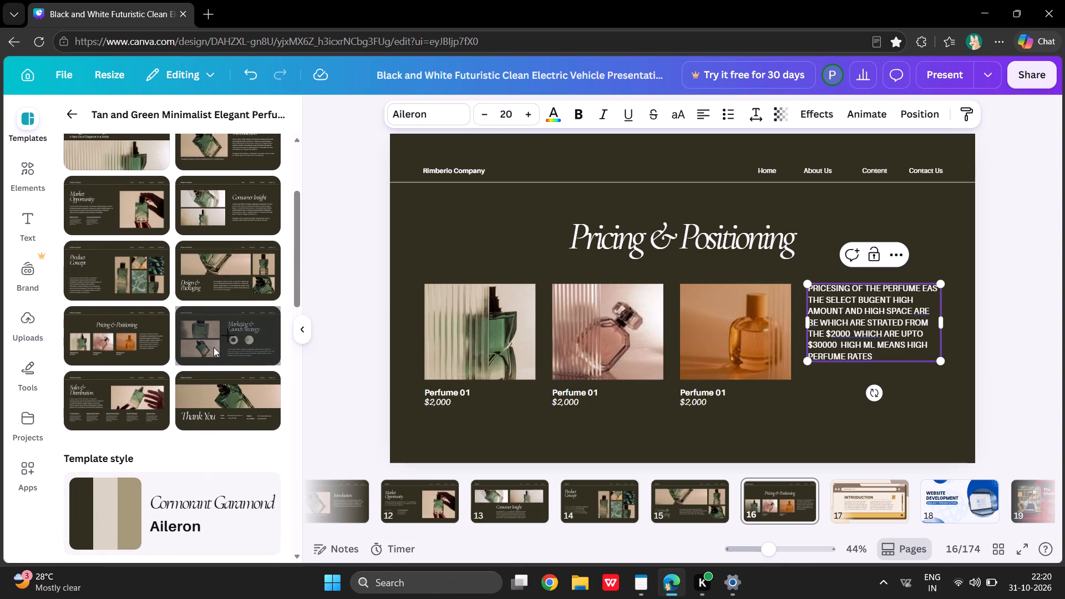
{"action": "left_click", "coordinate": [572, 349]}
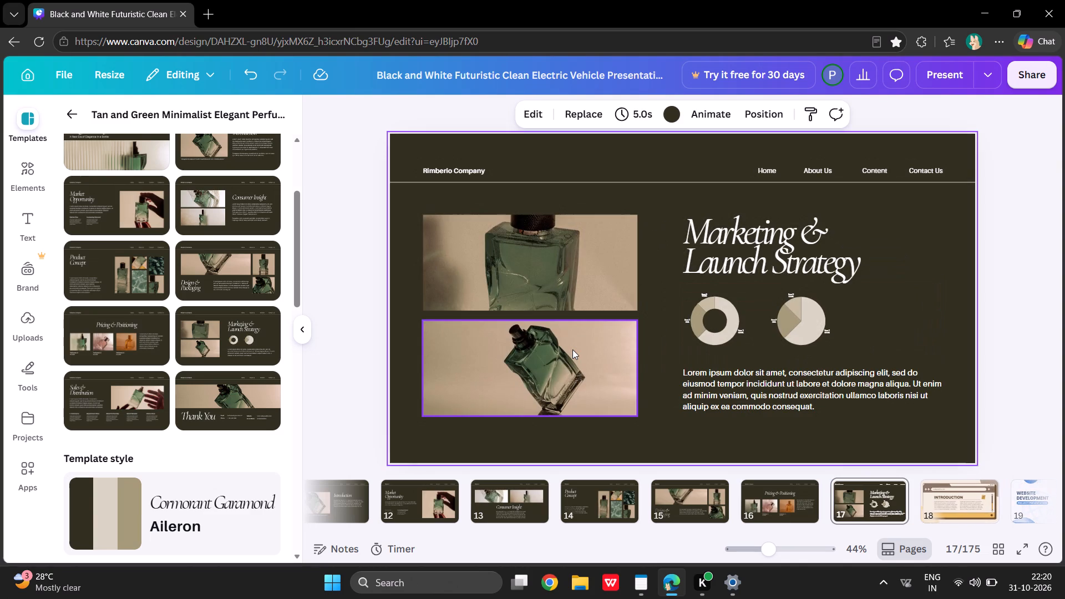
Apply the Pricing & Positioning layout to the new page 17 and change its header company name to "PRAASCO".
{"action": "left_click", "coordinate": [102, 321]}
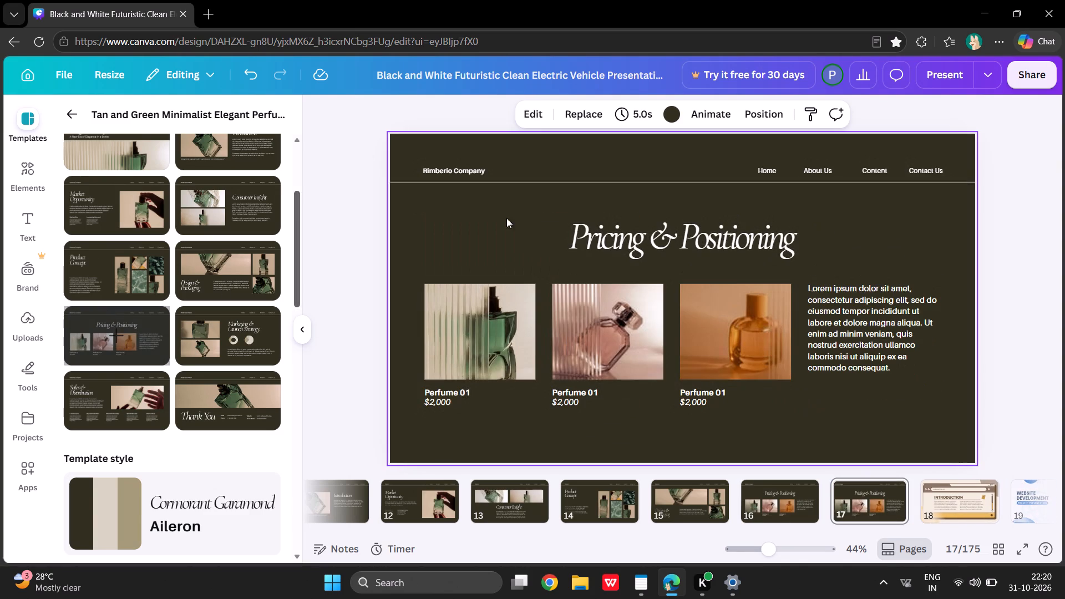
{"action": "double_click", "coordinate": [473, 173]}
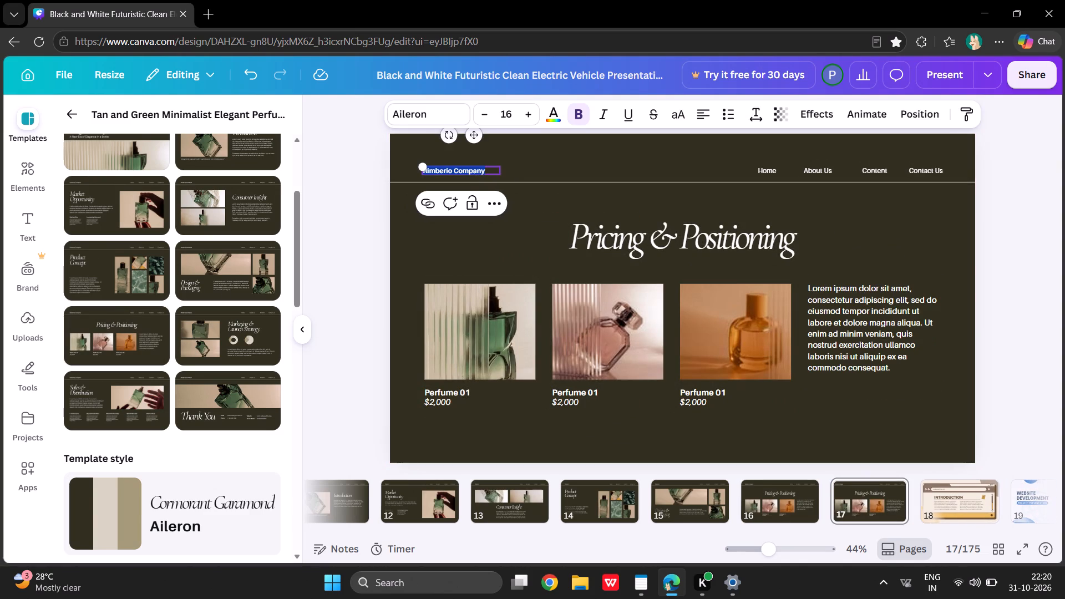
{"action": "key", "text": "BackSpace"}
{"action": "type", "text": "PRASC"}
{"action": "key", "text": "BackSpace"}
{"action": "key", "text": "BackSpace"}
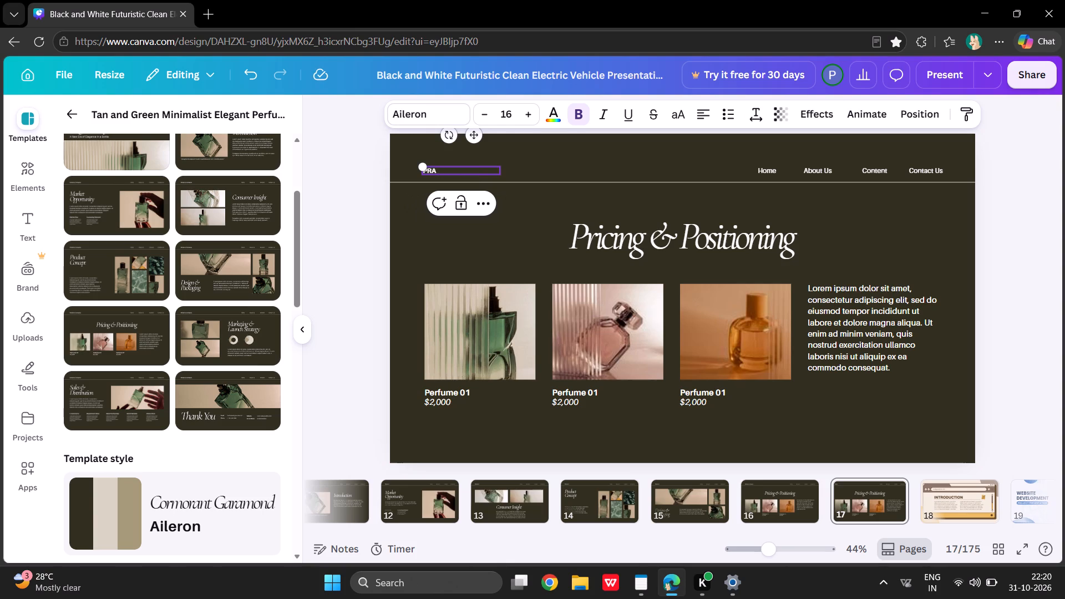
{"action": "type", "text": "ASCO"}
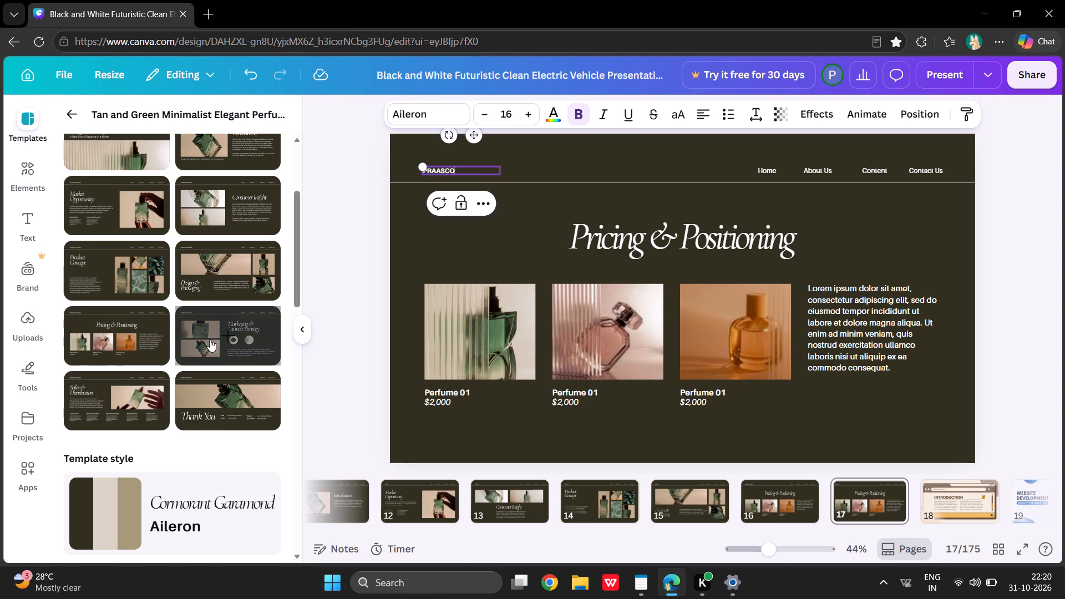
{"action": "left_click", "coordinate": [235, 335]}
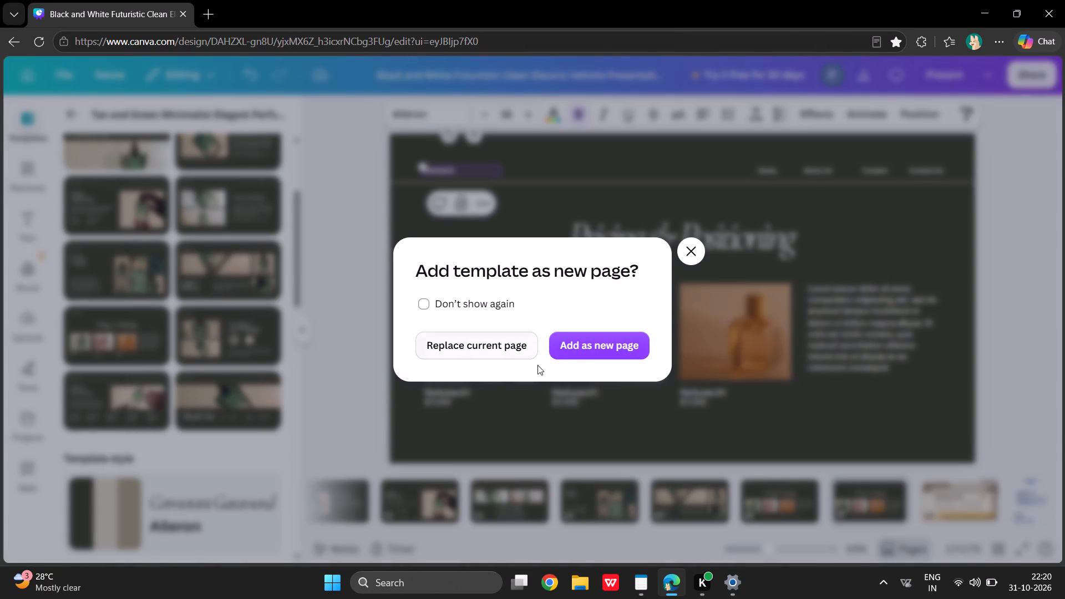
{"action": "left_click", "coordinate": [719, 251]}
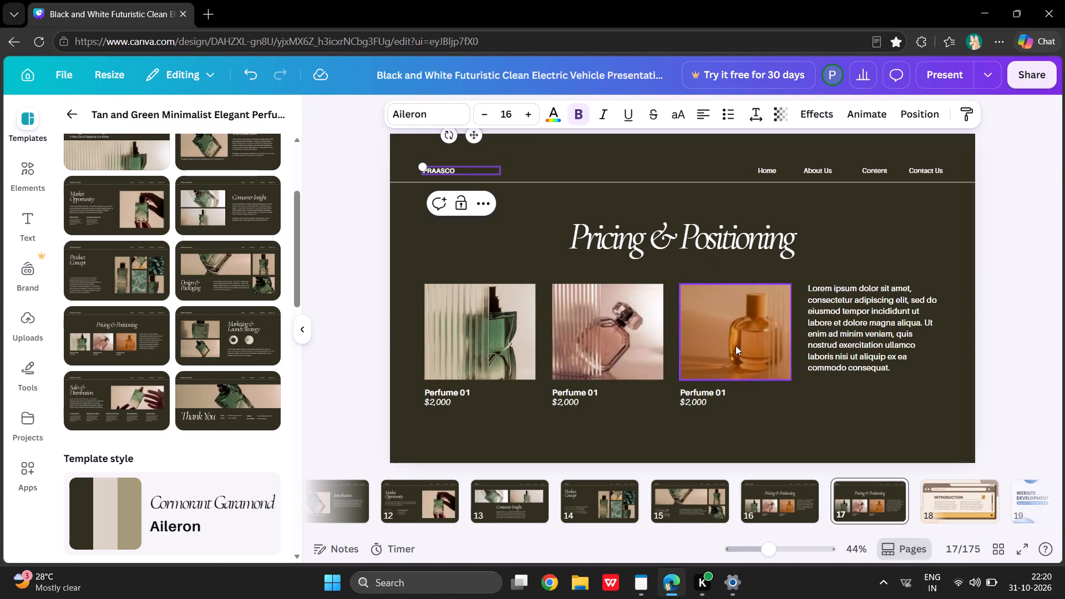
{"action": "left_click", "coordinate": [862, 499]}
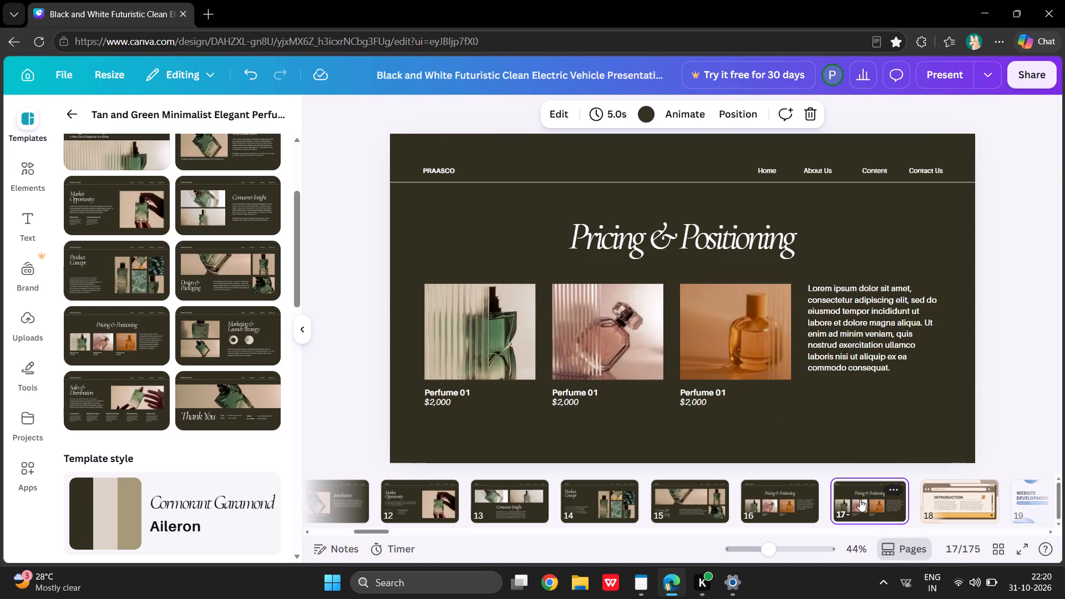
Add the Marketing & Launch Strategy template layout as a new page directly after page 16.
{"action": "left_click", "coordinate": [789, 513]}
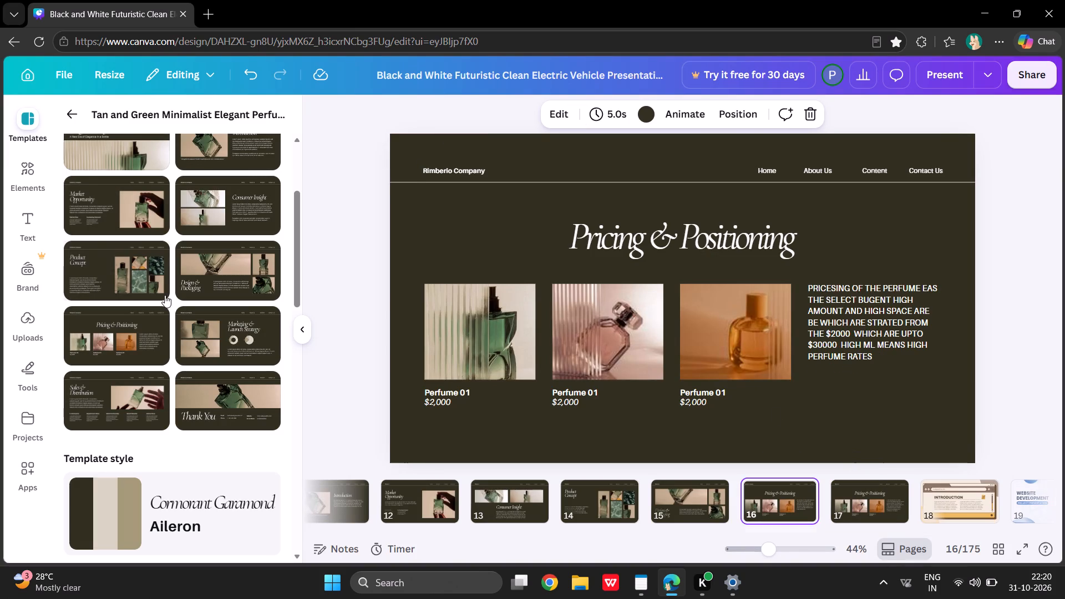
{"action": "left_click", "coordinate": [219, 306]}
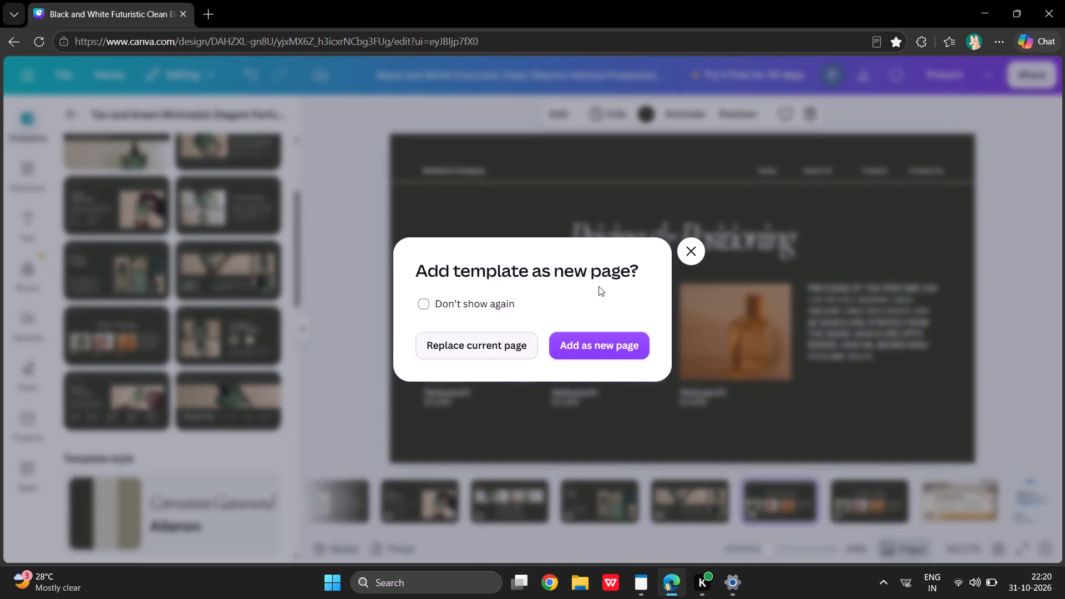
{"action": "left_click", "coordinate": [694, 257]}
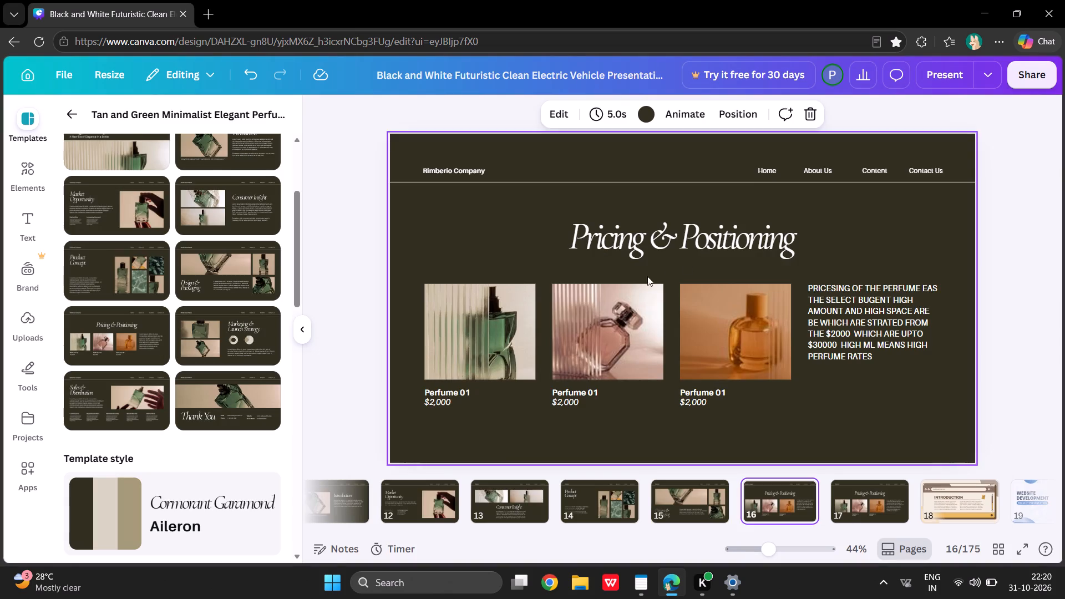
{"action": "left_click", "coordinate": [232, 324]}
{"action": "left_click", "coordinate": [613, 341]}
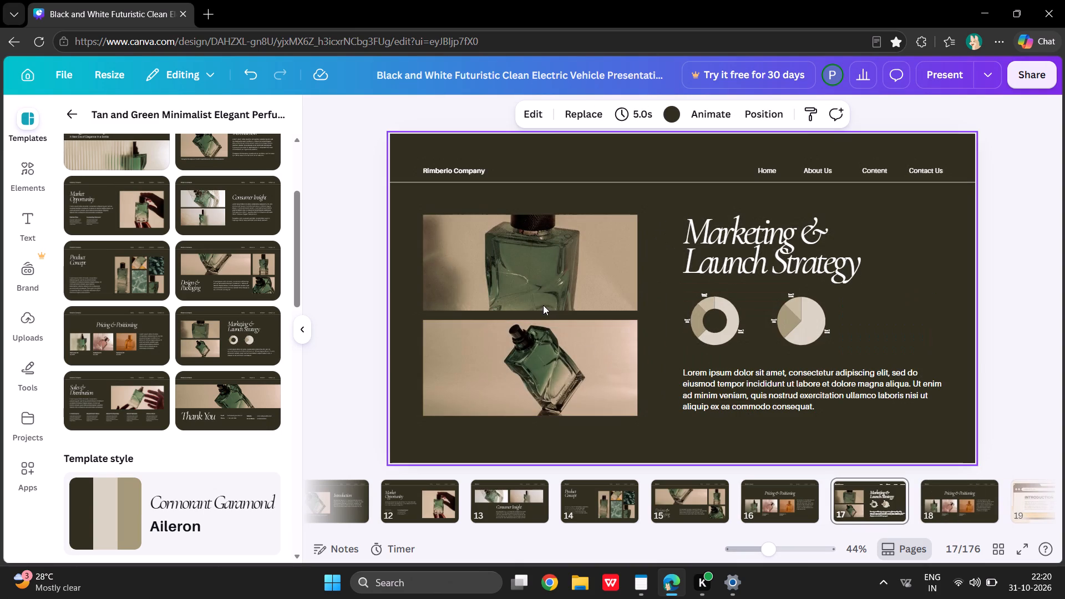
Replace the header company name on the Marketing & Launch Strategy page with "PRAASCO".
{"action": "double_click", "coordinate": [477, 171]}
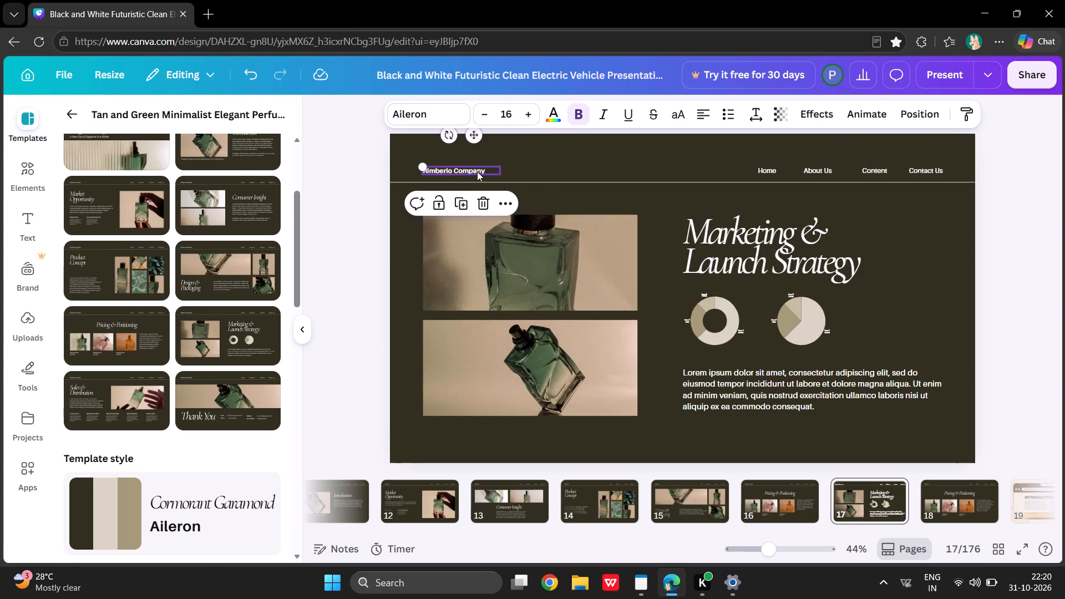
{"action": "key", "text": "BackSpace"}
{"action": "type", "text": "PRAASCO"}
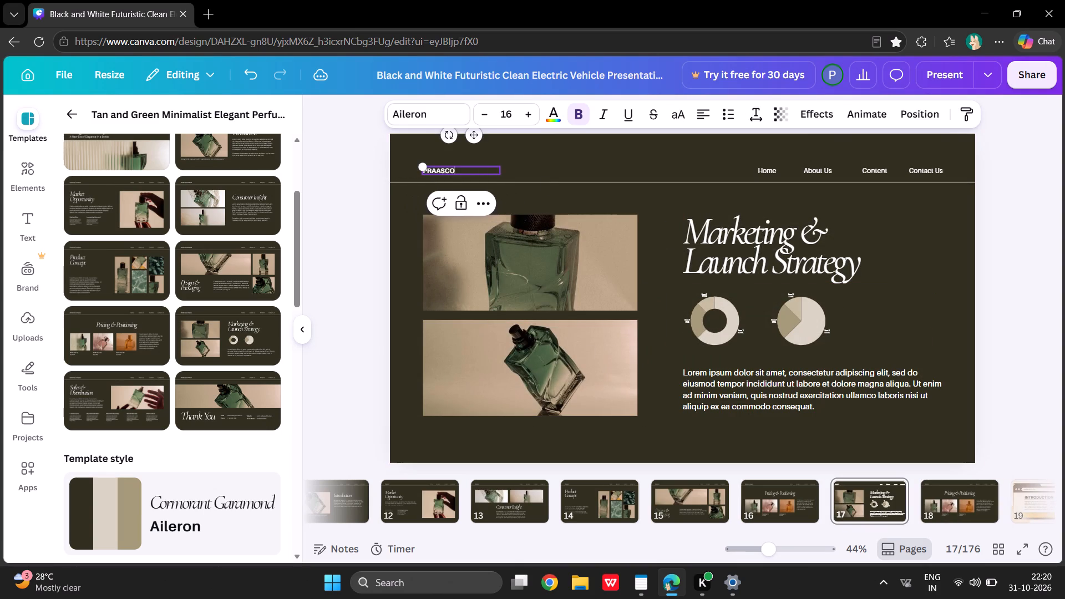
Replace the Marketing & Launch Strategy placeholder body text with "WE ARE LAUNCHING".
{"action": "double_click", "coordinate": [749, 381]}
{"action": "key", "text": "BackSpace"}
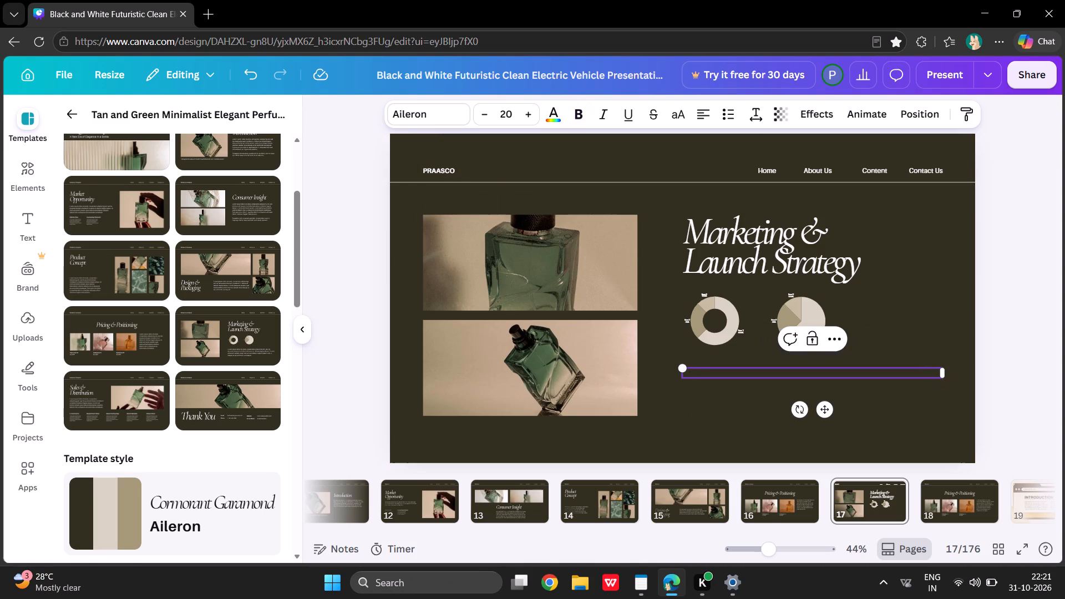
{"action": "type", "text": "WE ARE LAUNCHING"}
{"action": "key", "text": "space"}
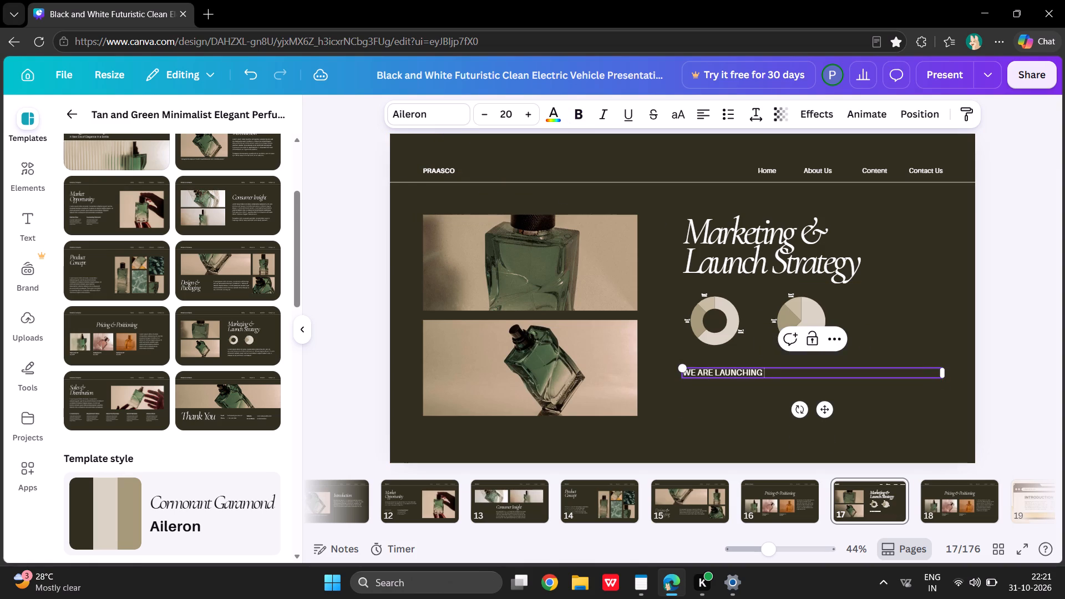
{"action": "key", "text": "space"}
{"action": "key", "text": "space"}
{"action": "key", "text": "BackSpace"}
Continue the Marketing & Launch Strategy body text with "AREBRAND NEW PERFUME".
{"action": "type", "text": "ARE"}
{"action": "key", "text": "space"}
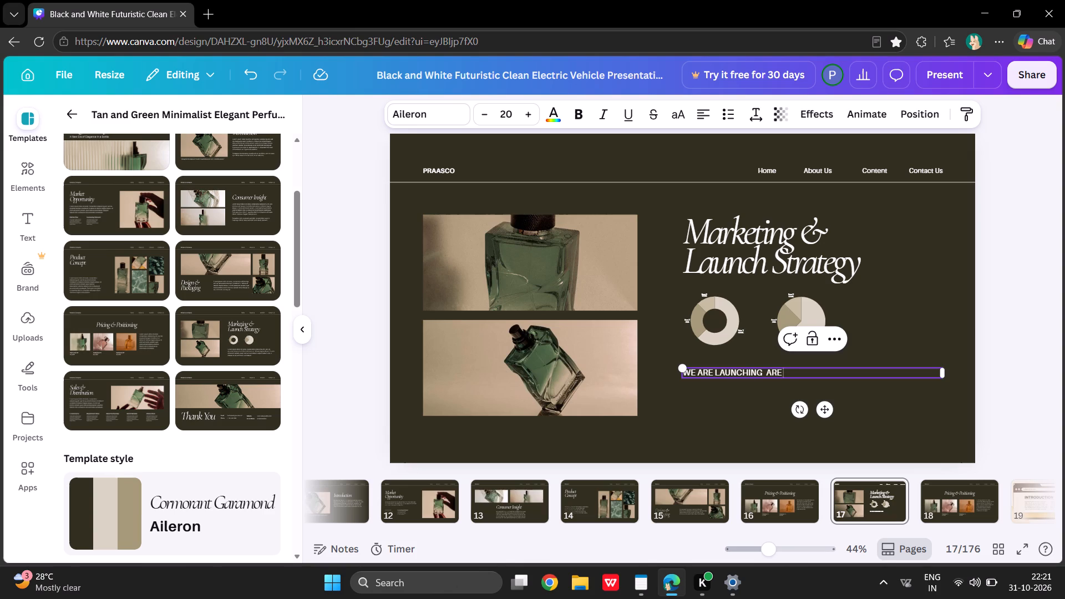
{"action": "key", "text": "w"}
{"action": "key", "text": "BackSpace"}
{"action": "key", "text": "BackSpace"}
{"action": "type", "text": "BRAND"}
{"action": "key", "text": "space"}
{"action": "type", "text": "NEW PE"}
{"action": "type", "text": "RFUME"}
{"action": "key", "text": "space"}
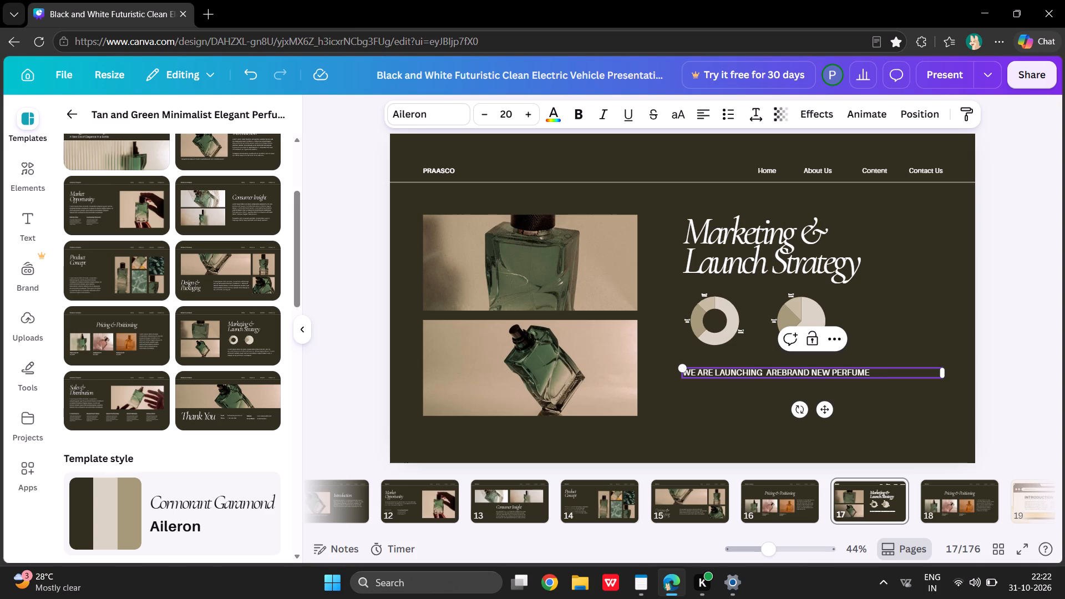
Extend the Marketing & Launch Strategy body text with "IN THE DIWALI AAND THE HOLI".
{"action": "key", "text": "space"}
{"action": "key", "text": "s"}
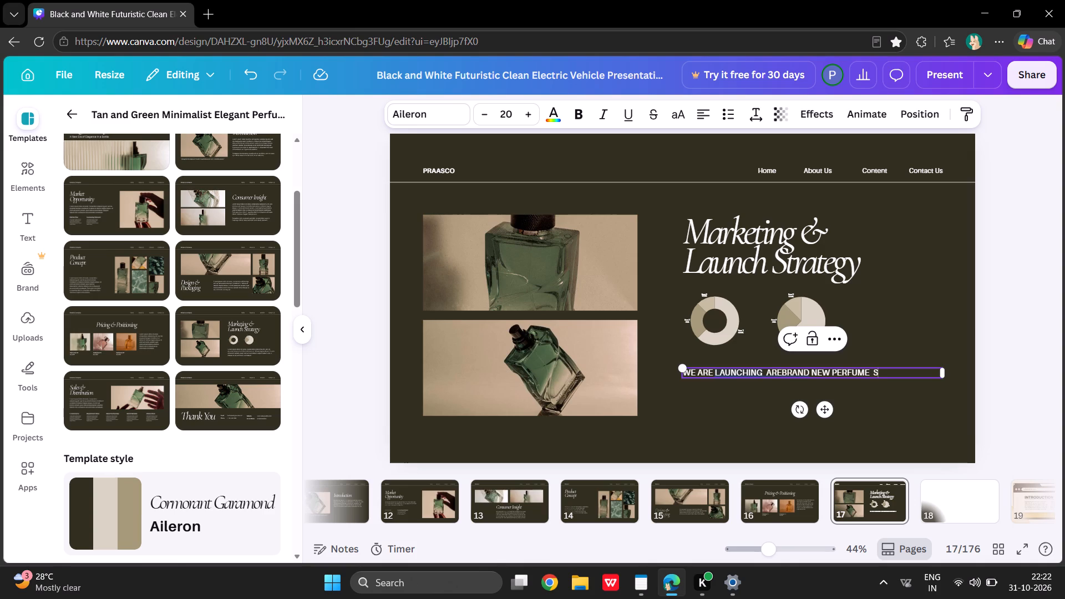
{"action": "key", "text": "BackSpace"}
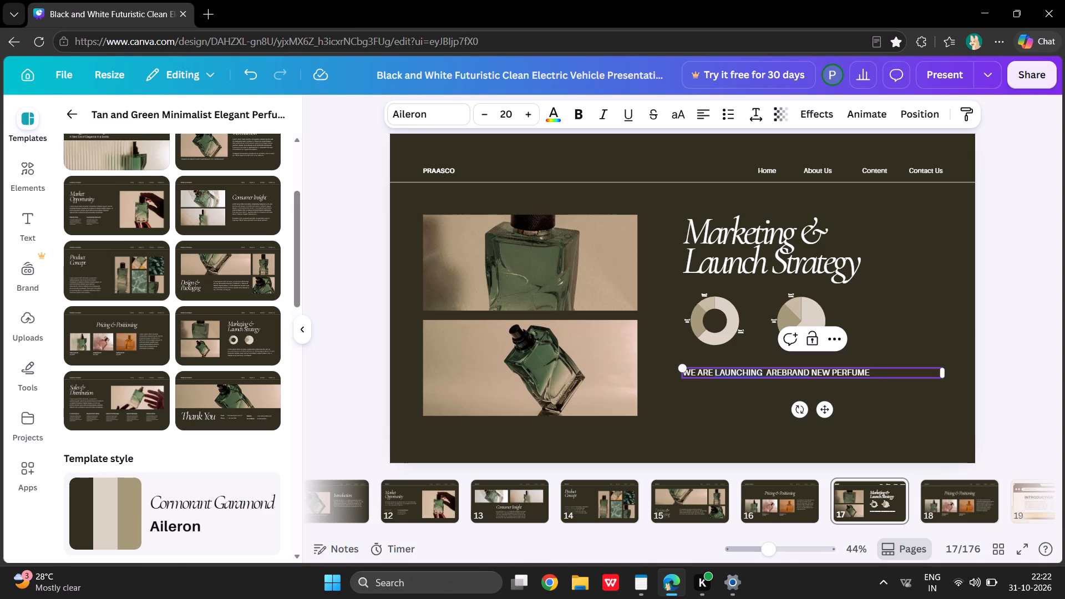
{"action": "type", "text": "IN THE"}
{"action": "key", "text": "space"}
{"action": "type", "text": "DIWALI"}
{"action": "key", "text": "space"}
{"action": "type", "text": "ARE"}
{"action": "key", "text": "space"}
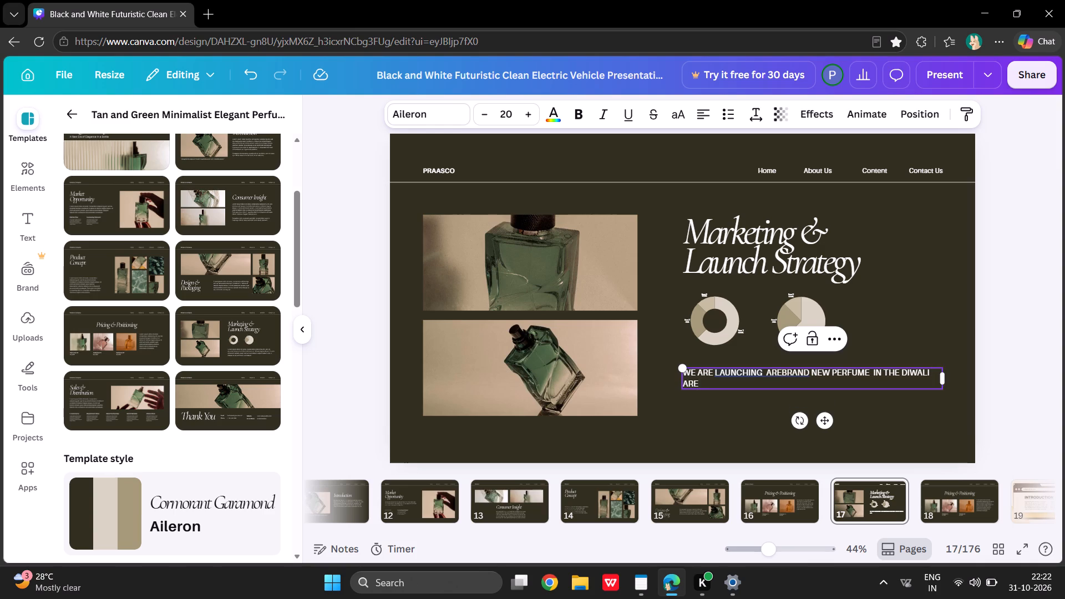
{"action": "key", "text": "BackSpace"}
{"action": "key", "text": "BackSpace"}
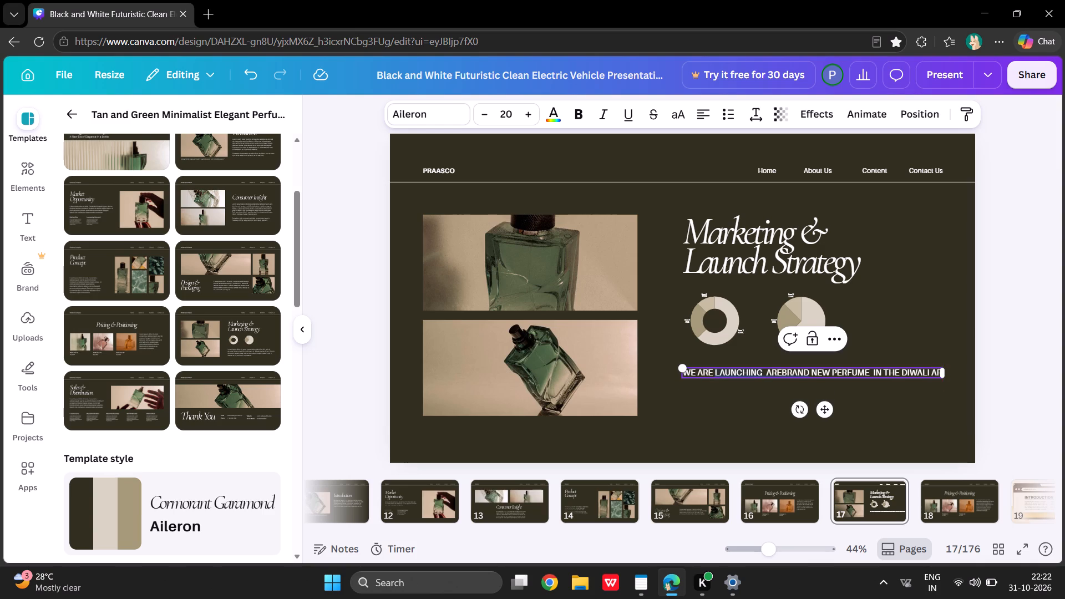
{"action": "key", "text": "BackSpace"}
{"action": "type", "text": "AND THE HOLI"}
{"action": "key", "text": "space"}
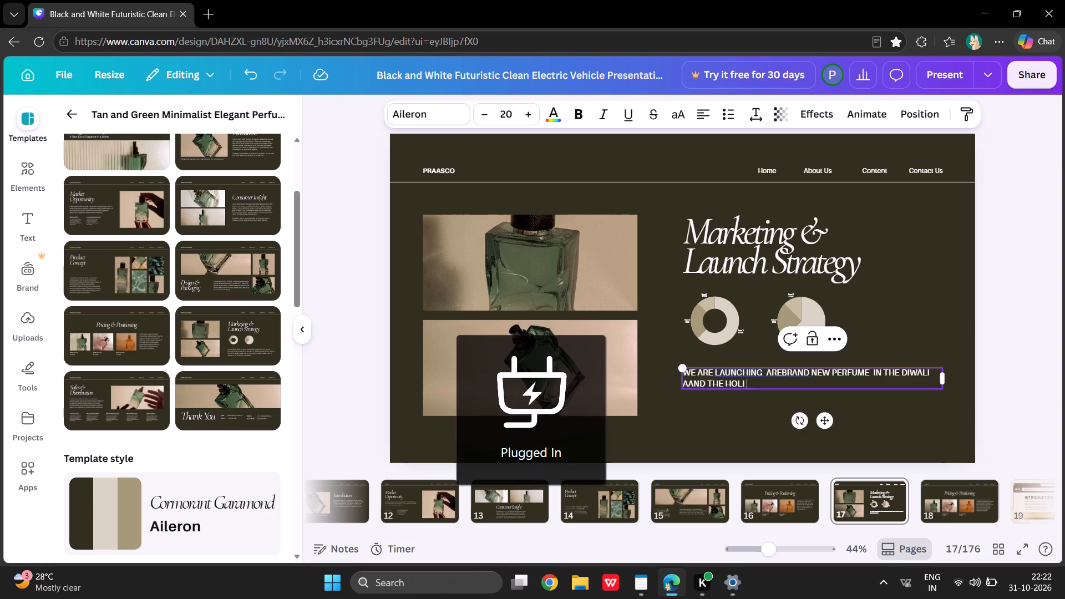
Continue the Marketing & Launch Strategy body text with "WHERE PEOPLE ARE MORE INTRESTED".
{"action": "type", "text": "WHERE"}
{"action": "key", "text": "space"}
{"action": "type", "text": "PEOPLE ARE MO"}
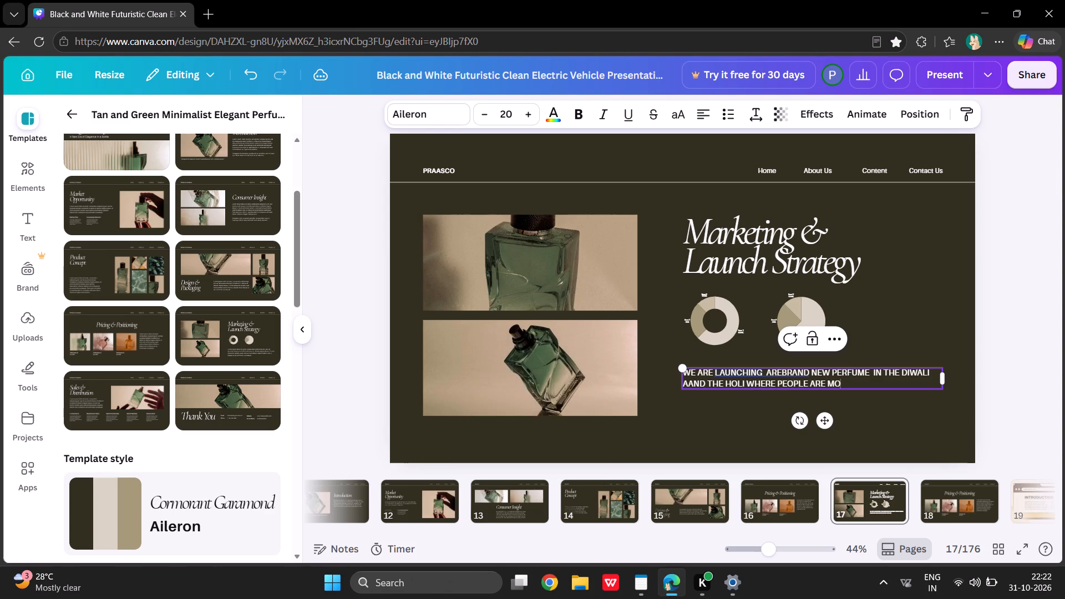
{"action": "key", "text": "e"}
{"action": "key", "text": "BackSpace"}
{"action": "type", "text": "RE INTRESTED"}
{"action": "key", "text": "space"}
Extend the Marketing & Launch Strategy body text with "TO BUY SUCH PERFUME LOOKS GOOD AND SMELL EXTRA ORDINARY".
{"action": "type", "text": "TO B"}
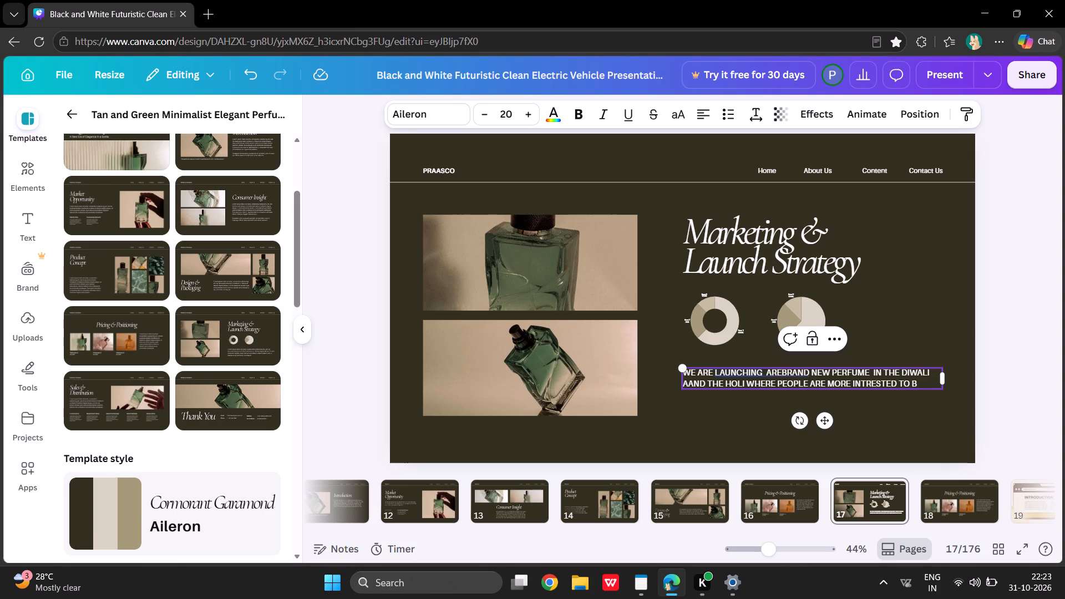
{"action": "type", "text": "UY SUCH"}
{"action": "key", "text": "space"}
{"action": "type", "text": "PERFUME LOOK"}
{"action": "type", "text": "S GOOD AND SMELL EXTRA O"}
{"action": "type", "text": "RDINARY"}
{"action": "key", "text": "space"}
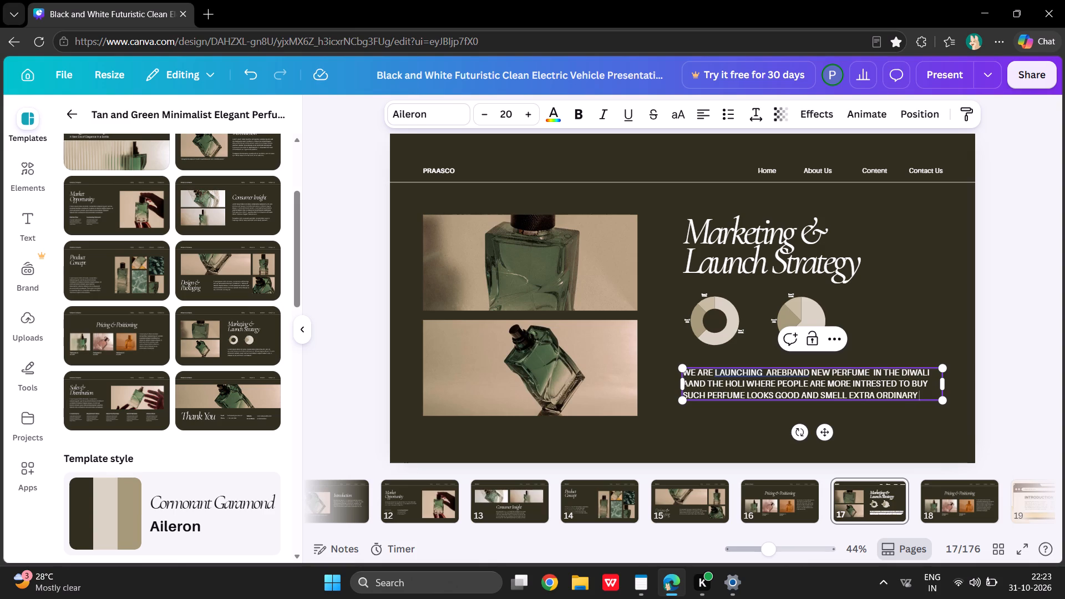
Finish the Marketing & Launch Strategy body text with "FRAGRANCE THEY BOOST THE MARKET".
{"action": "key", "text": "space"}
{"action": "type", "text": "FRAGRANCE"}
{"action": "key", "text": "space"}
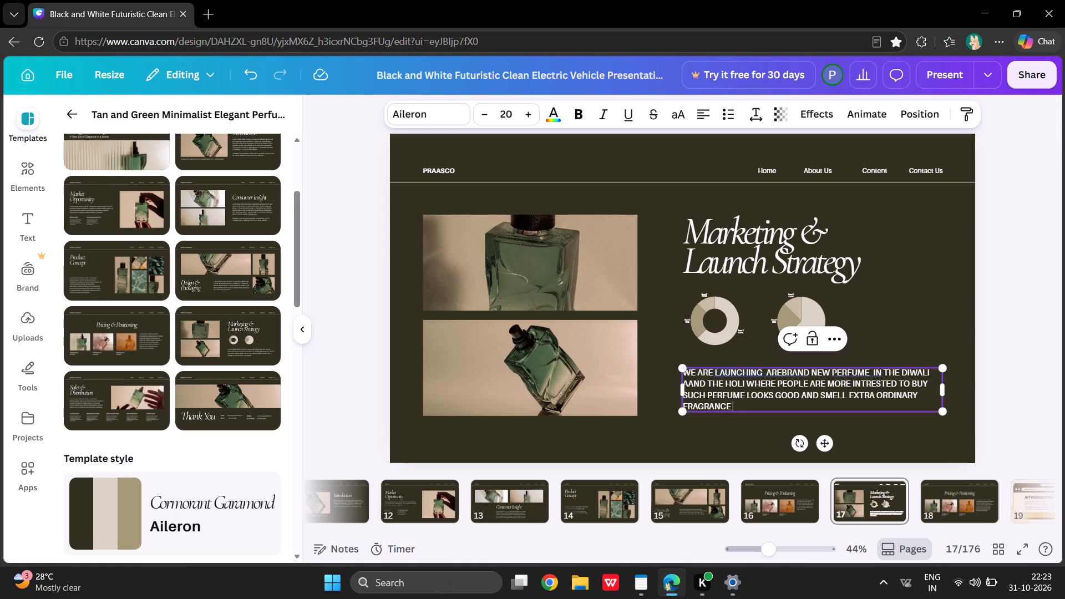
{"action": "key", "text": "space"}
{"action": "type", "text": "THEY BOOST THE"}
{"action": "key", "text": "space"}
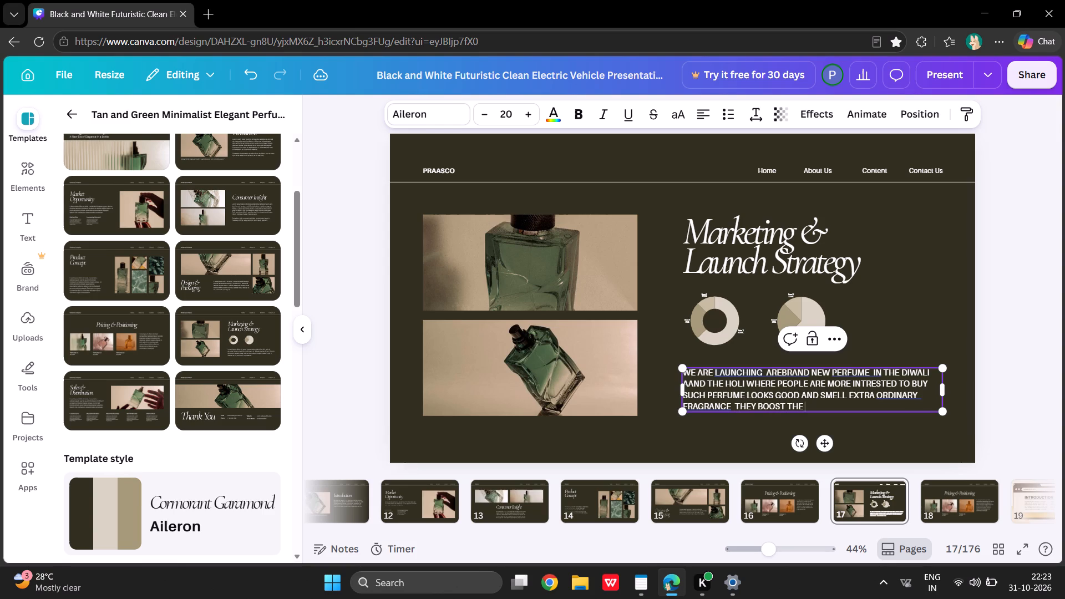
{"action": "type", "text": "MARKET"}
{"action": "key", "text": "space"}
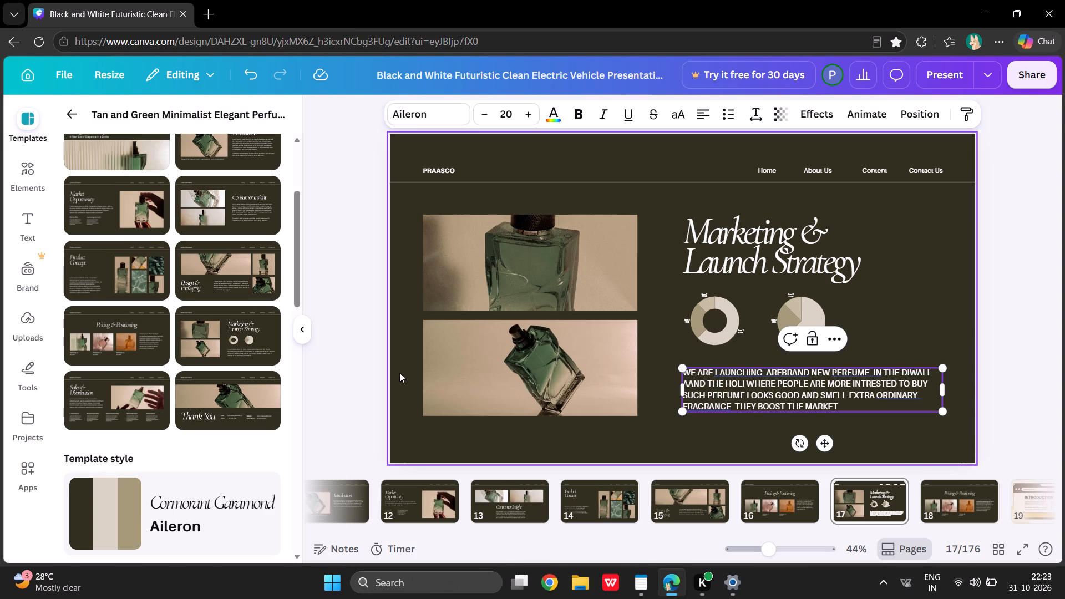
Add the Sales & Distribution template layout as a new page.
{"action": "left_click", "coordinate": [106, 386]}
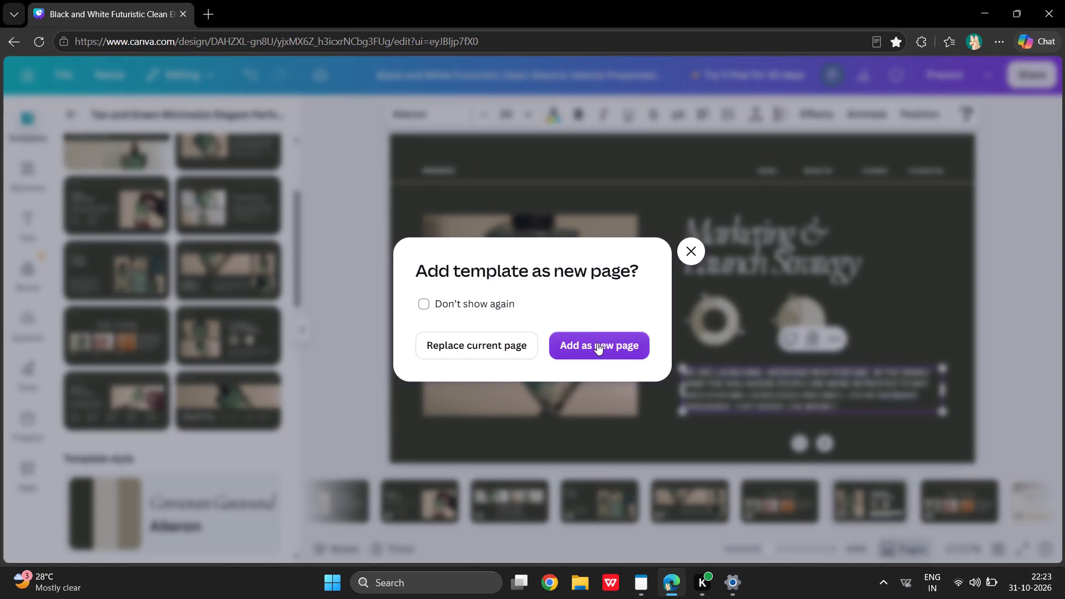
{"action": "left_click", "coordinate": [597, 343]}
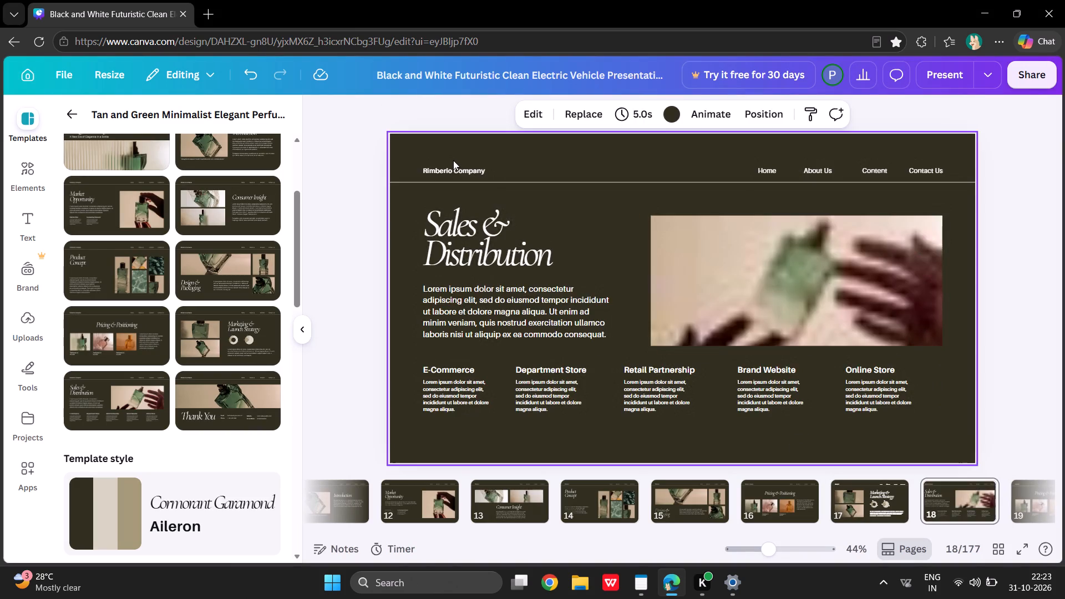
Replace the header company name on the Sales & Distribution page with "PRAASCO".
{"action": "double_click", "coordinate": [457, 170]}
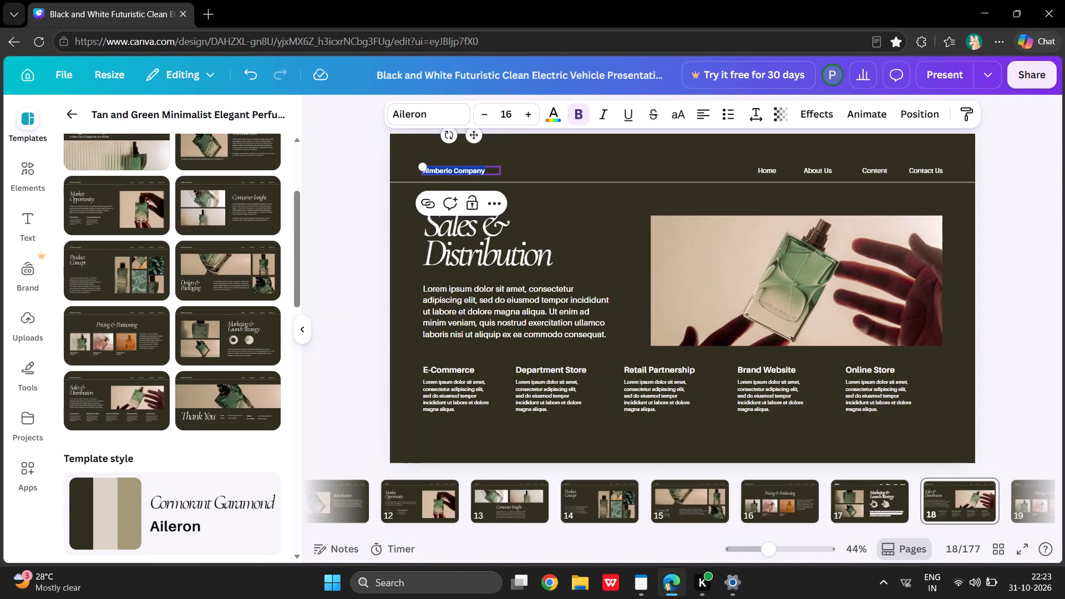
{"action": "key", "text": "BackSpace"}
{"action": "type", "text": "PRAASCO"}
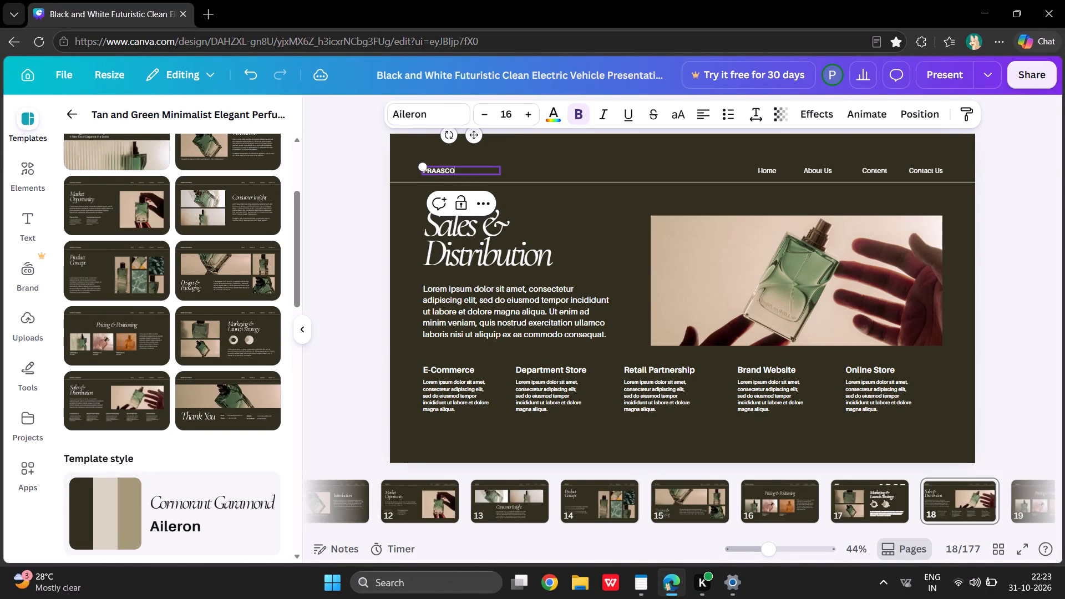
Replace the placeholder paragraph under the Sales & Distribution heading with "SALES ARE".
{"action": "double_click", "coordinate": [474, 297]}
{"action": "key", "text": "BackSpace"}
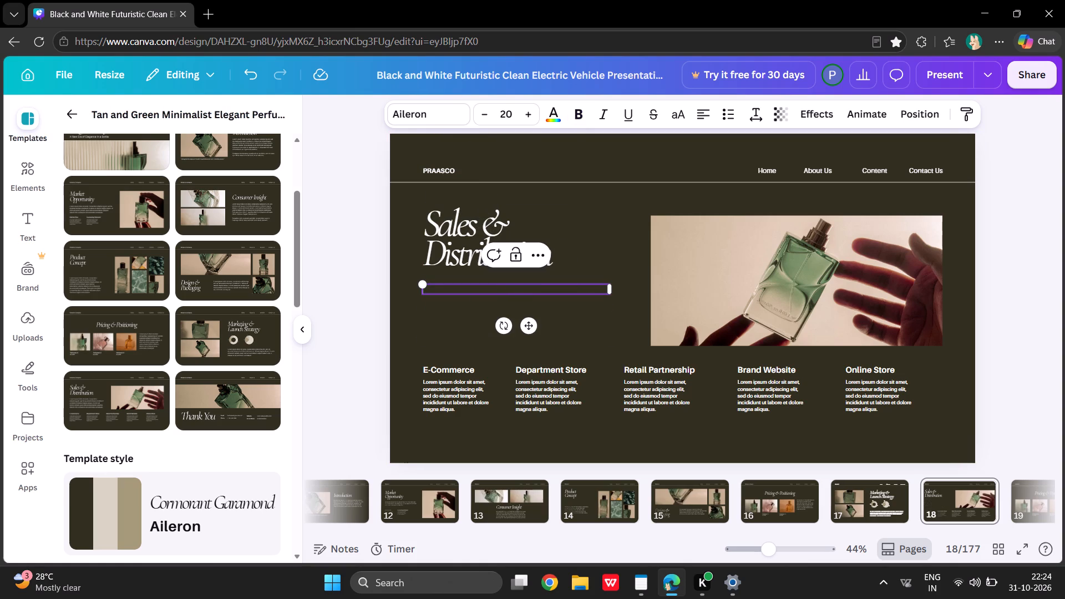
{"action": "type", "text": "SALES"}
{"action": "key", "text": "space"}
{"action": "type", "text": "AND"}
{"action": "key", "text": "BackSpace"}
{"action": "key", "text": "BackSpace"}
{"action": "key", "text": "BackSpace"}
{"action": "type", "text": "ARE"}
{"action": "key", "text": "space"}
Continue the Sales & Distribution body text with "MORE INTERESTED".
{"action": "type", "text": "MOST"}
{"action": "key", "text": "space"}
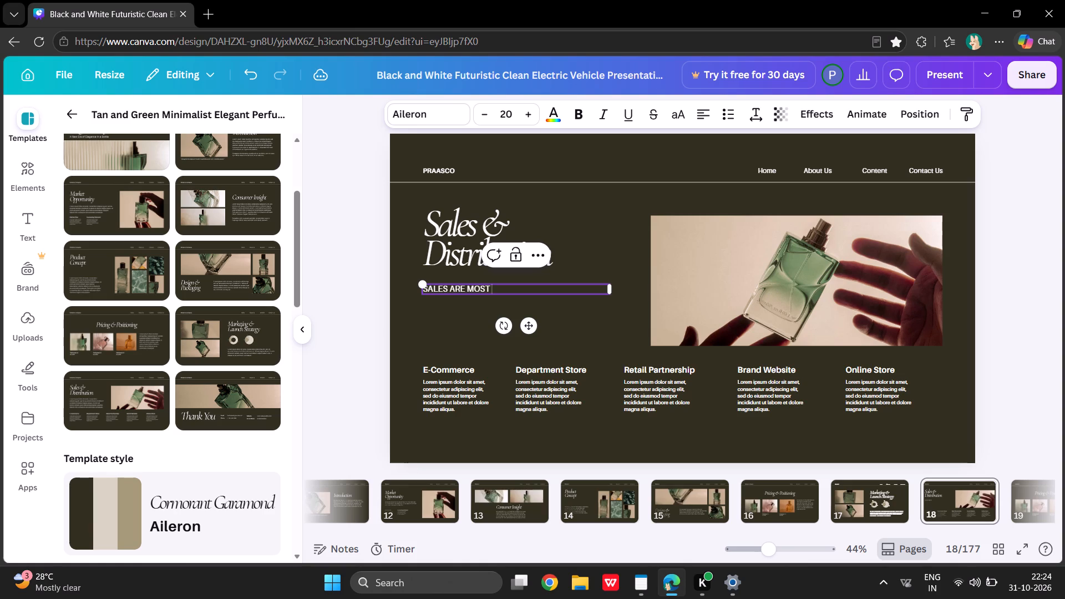
{"action": "key", "text": "BackSpace"}
{"action": "key", "text": "BackSpace"}
{"action": "key", "text": "BackSpace"}
{"action": "key", "text": "BackSpace"}
{"action": "type", "text": "RE"}
{"action": "key", "text": "space"}
{"action": "key", "text": "BackSpace"}
{"action": "key", "text": "BackSpace"}
{"action": "key", "text": "BackSpace"}
{"action": "type", "text": "ORE"}
{"action": "key", "text": "space"}
{"action": "key", "text": "space"}
{"action": "type", "text": "INTERESTED"}
{"action": "key", "text": "space"}
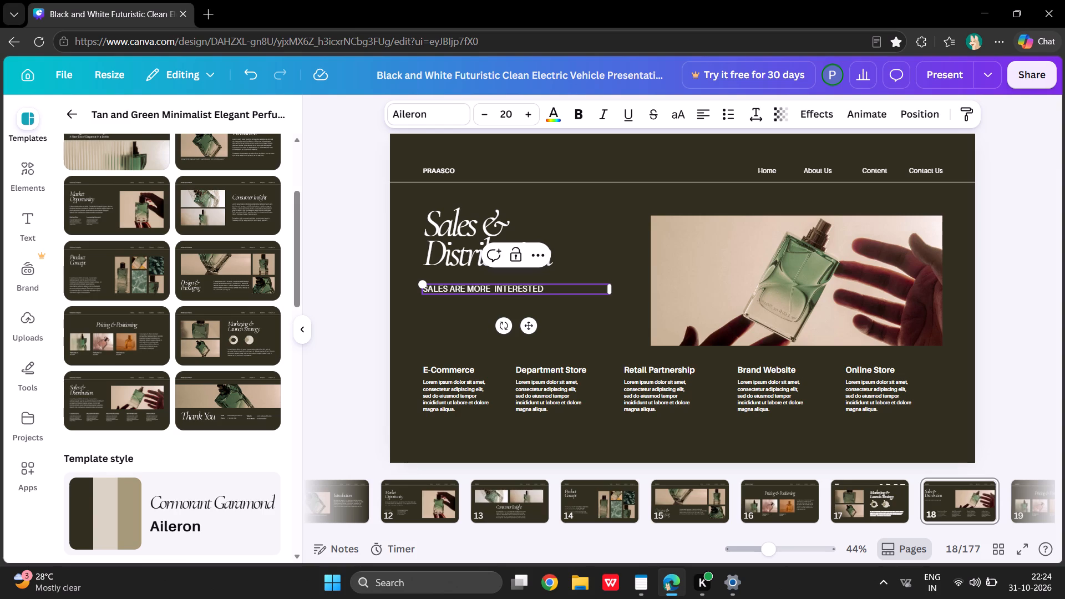
Extend the Sales & Distribution body text with "TO BUY PERFUME ARE INCRESING SALES".
{"action": "type", "text": "TO BUY"}
{"action": "key", "text": "space"}
{"action": "type", "text": "PERFUME"}
{"action": "key", "text": "space"}
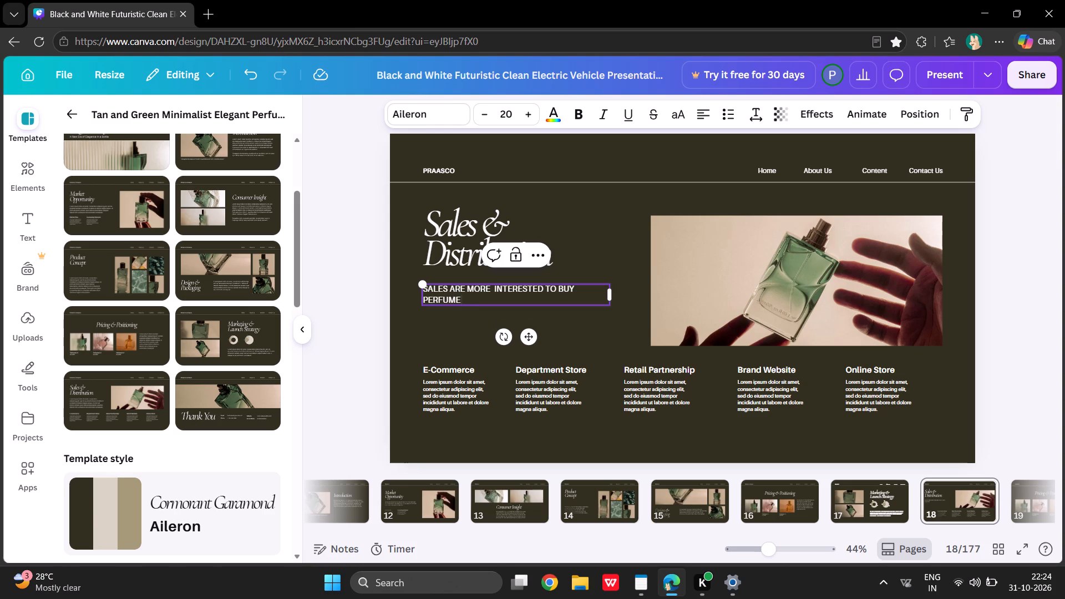
{"action": "type", "text": "ARE INCRESING"}
{"action": "key", "text": "space"}
{"action": "key", "text": "a"}
{"action": "key", "text": "BackSpace"}
{"action": "type", "text": "SALES"}
{"action": "key", "text": "space"}
Add a numbered list below the Sales & Distribution body text with the lines "1.OUD", "2.AJMAL" and "3.ICEBOX".
{"action": "key", "text": "Return"}
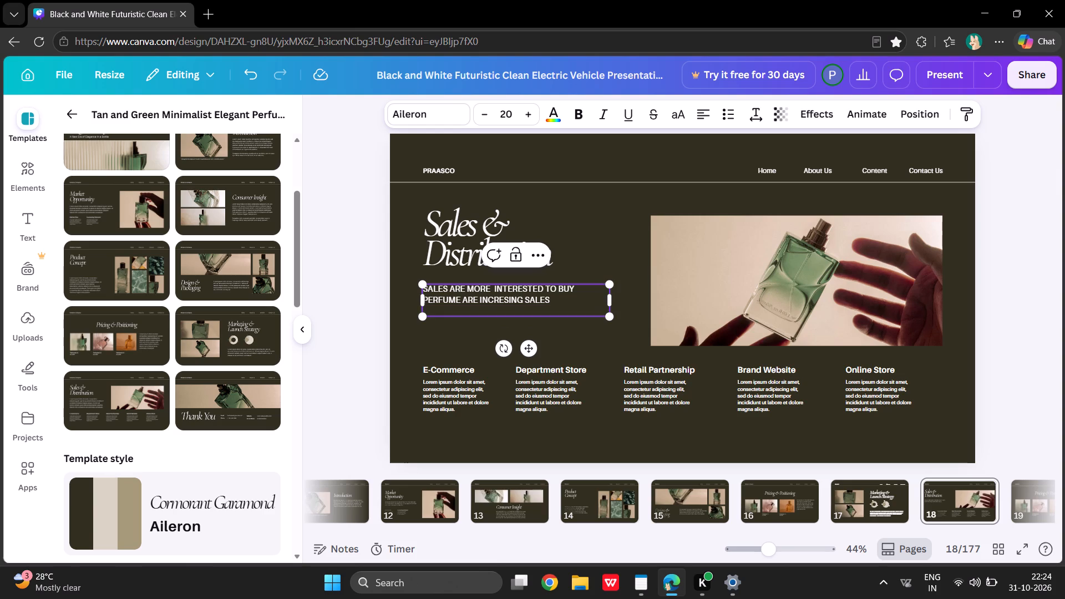
{"action": "type", "text": "1."}
{"action": "type", "text": "OUD"}
{"action": "key", "text": "Return"}
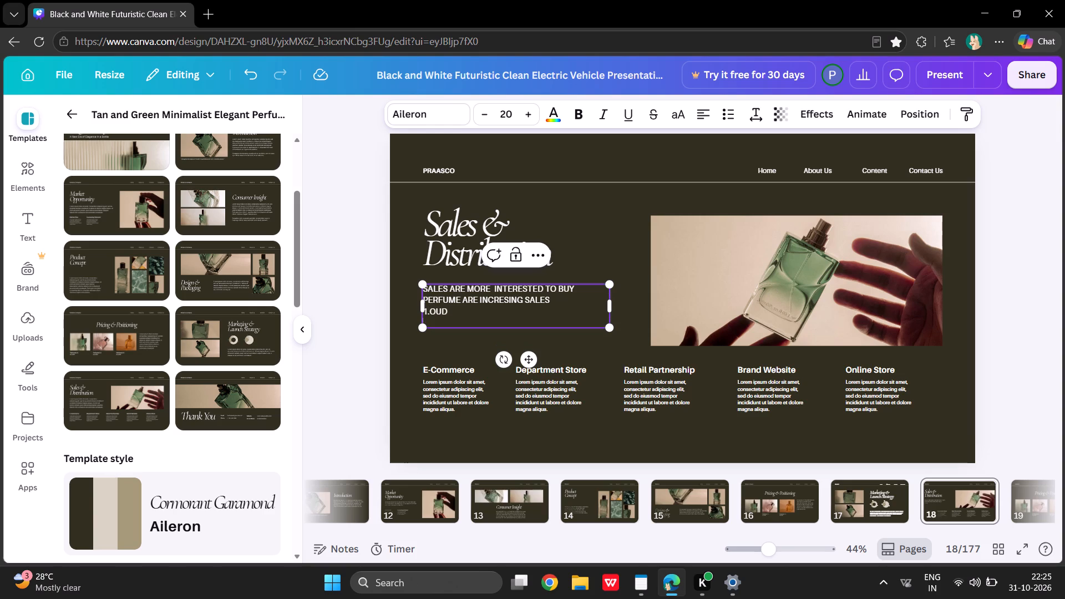
{"action": "type", "text": "2."}
{"action": "type", "text": "AJMAL"}
{"action": "key", "text": "Return"}
{"action": "type", "text": "3.ICEBOC"}
{"action": "key", "text": "BackSpace"}
{"action": "key", "text": "x"}
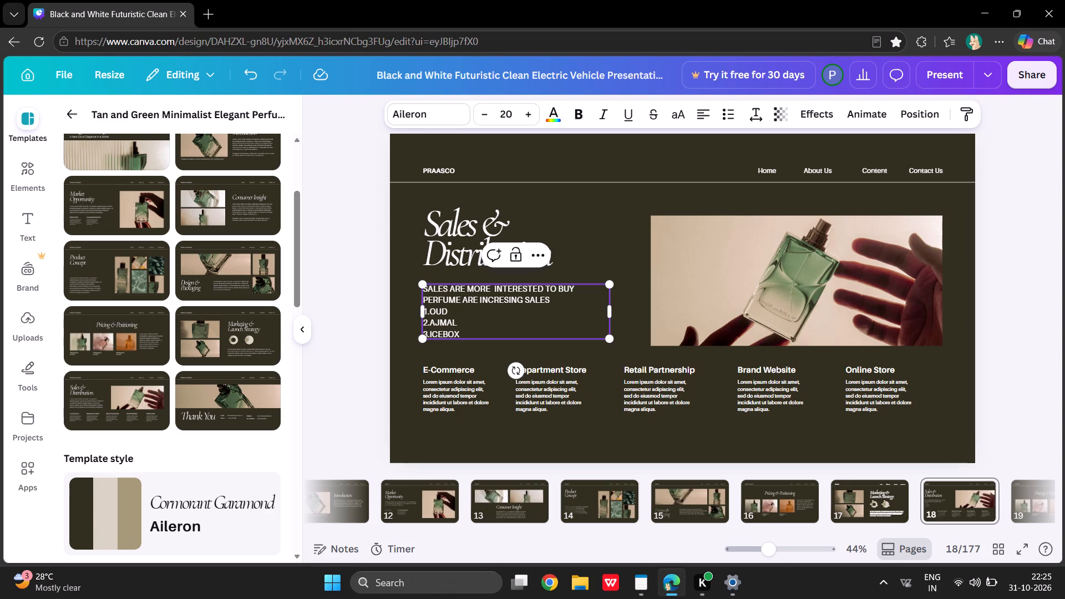
Add the closing line "SUCH ARE THE GOOD SALLER OF THE YEAR" below the perfume list.
{"action": "key", "text": "Return"}
{"action": "type", "text": "SUCH ARE THE GOOD SALLER"}
{"action": "key", "text": "space"}
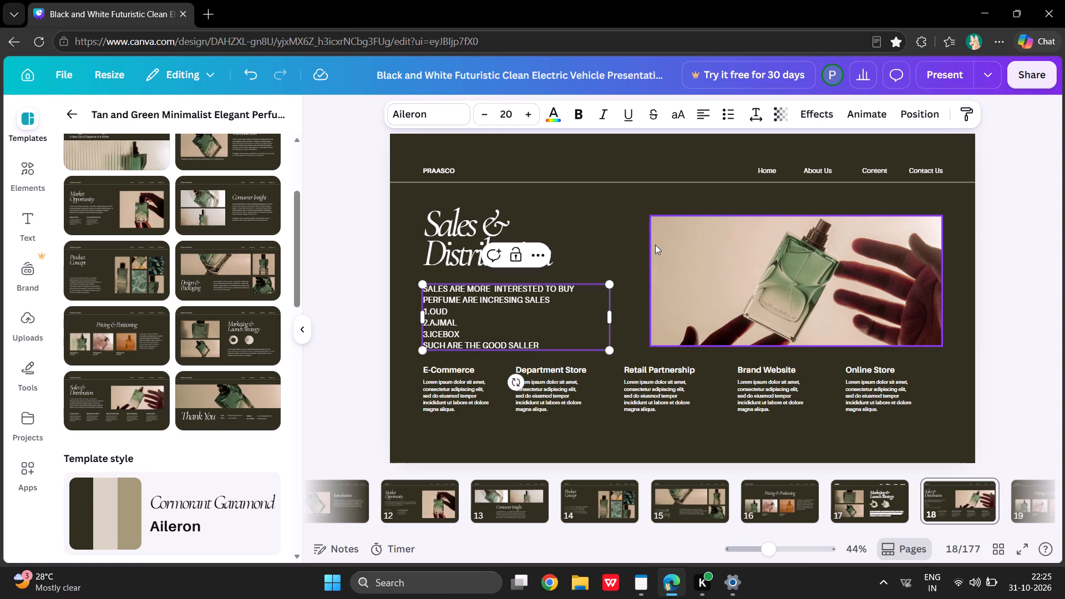
{"action": "type", "text": "OF THE YEAR"}
{"action": "key", "text": "space"}
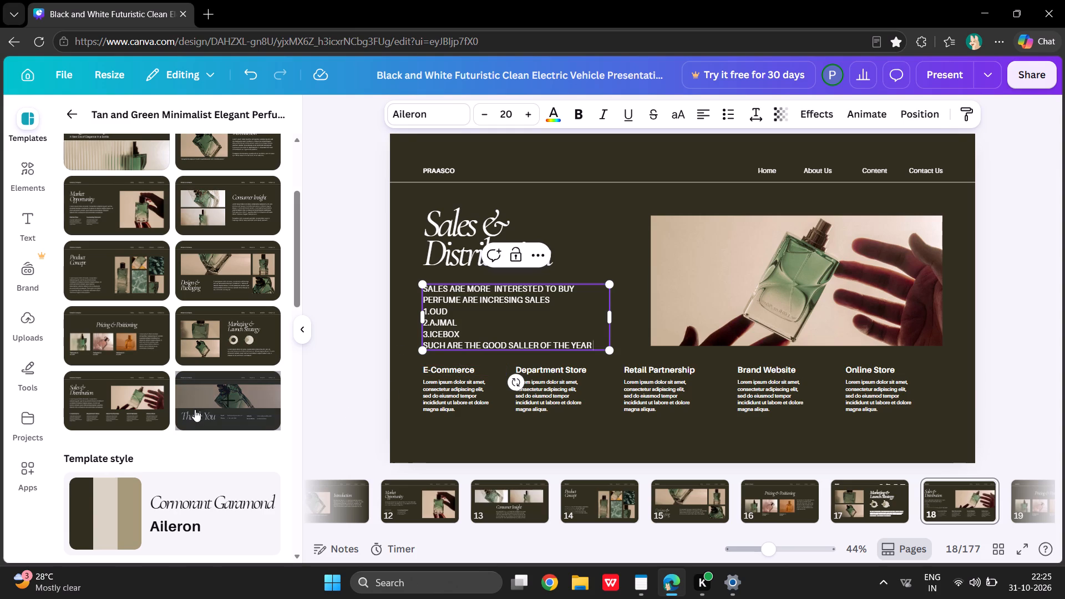
Replace the E-Commerce placeholder text with "WE ARE ON THE FLIPKART AND ALSO ON AMAZON WHERE PEOPLE CAN BUY ARE PRODUCT".
{"action": "double_click", "coordinate": [450, 391]}
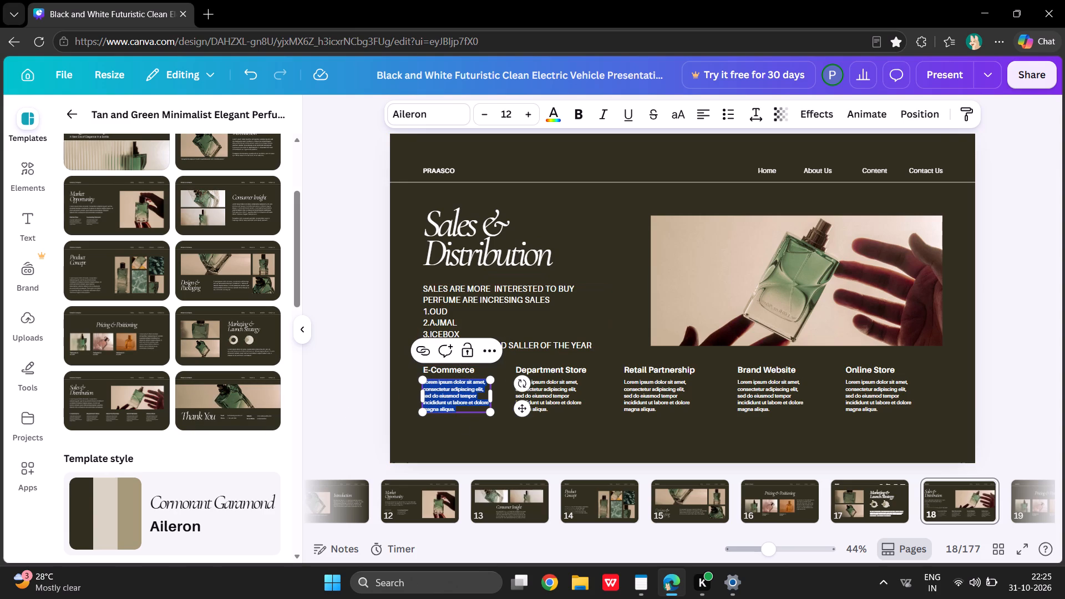
{"action": "key", "text": "BackSpace"}
{"action": "type", "text": "WE ARE ON THE FLIPKAT"}
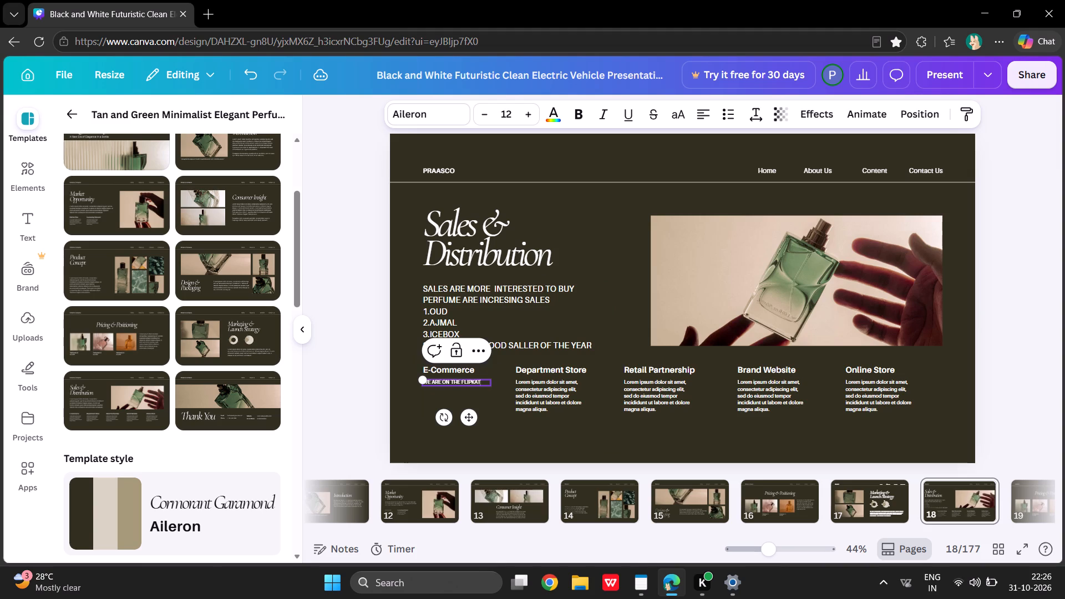
{"action": "key", "text": "BackSpace"}
{"action": "type", "text": "RT AND"}
{"action": "key", "text": "space"}
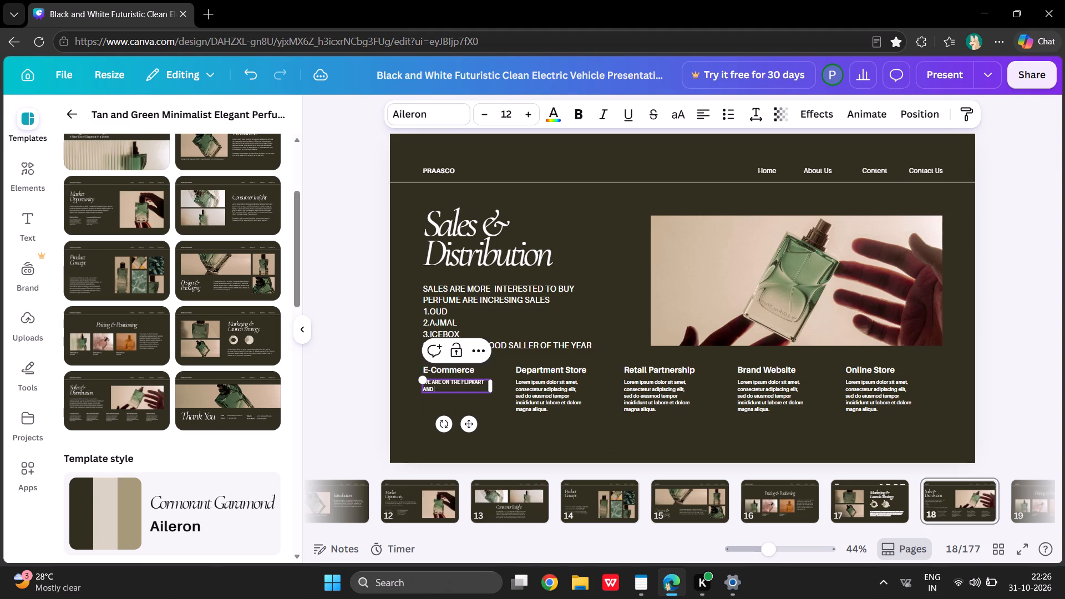
{"action": "type", "text": "ALSO ON"}
{"action": "key", "text": "space"}
{"action": "type", "text": "AMA"}
{"action": "type", "text": "ZON"}
{"action": "key", "text": "space"}
{"action": "type", "text": "WHERE"}
{"action": "key", "text": "space"}
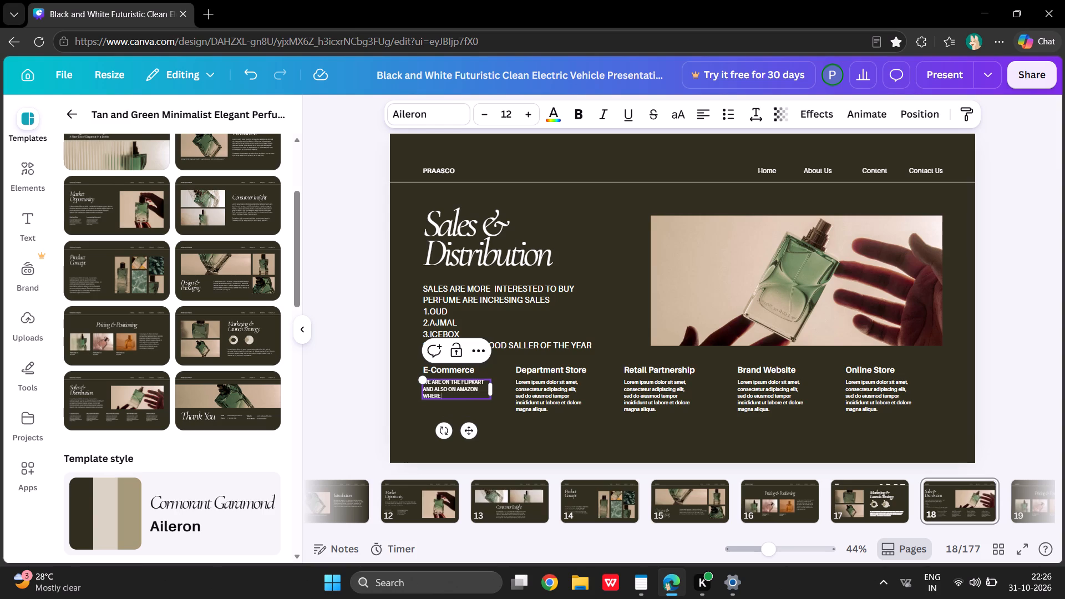
{"action": "type", "text": "PEOPLE CAN BUY ARE PRODUCT"}
{"action": "key", "text": "space"}
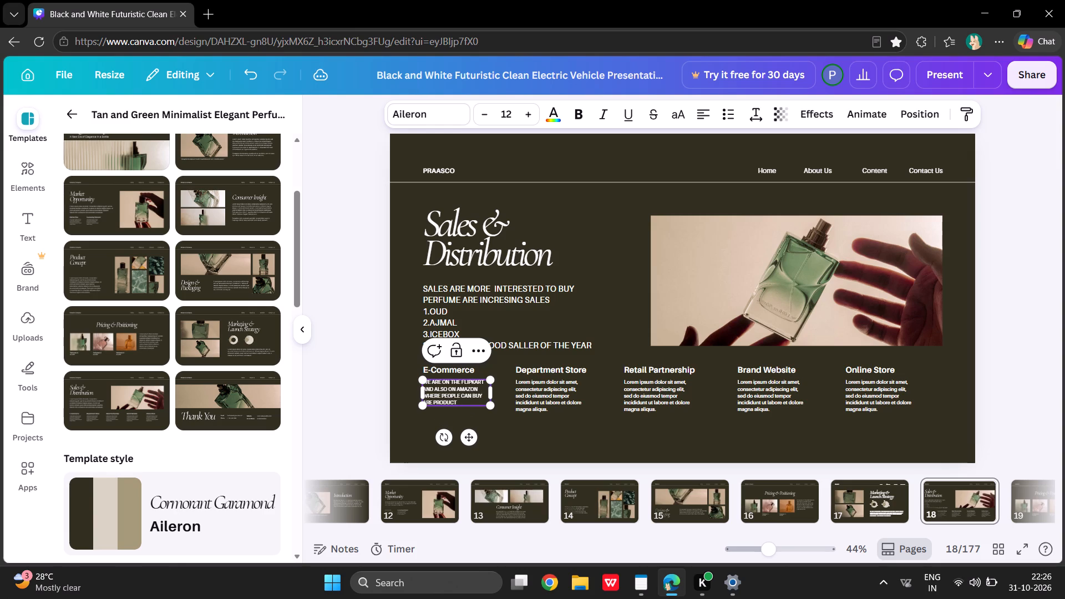
Replace the Department Store text with "WE ARE ALSO AVALABLE ON GENRAL OR SUPER MARKET SUCH AS THE DMART AND CROMA WHICH IS BEST OPTION TO SEEL".
{"action": "double_click", "coordinate": [526, 394]}
{"action": "key", "text": "BackSpace"}
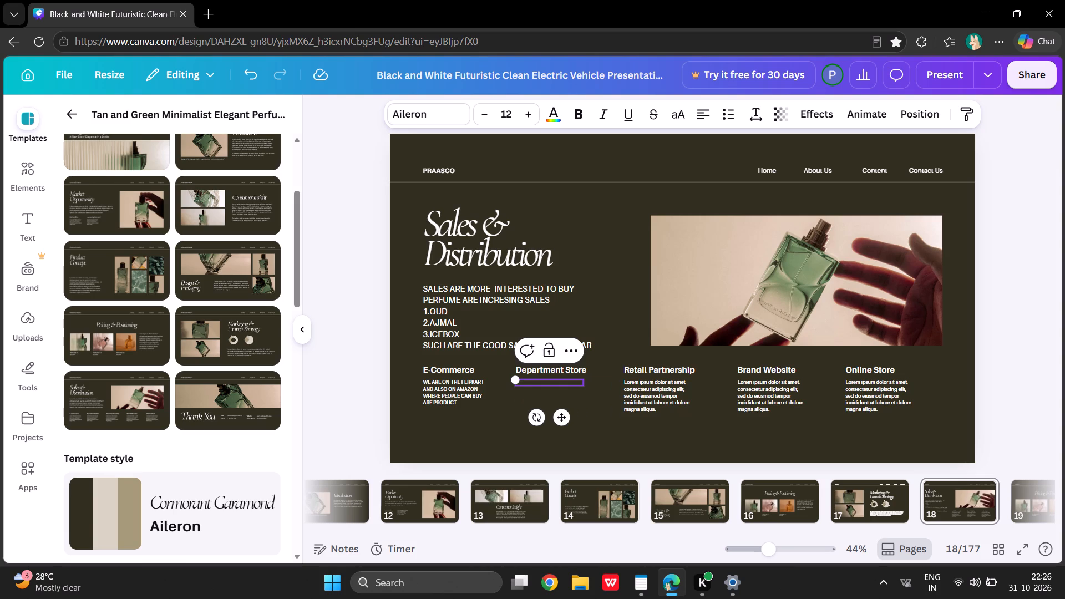
{"action": "type", "text": "WE ARE ALSO AVALABLE ON GENA"}
{"action": "key", "text": "BackSpace"}
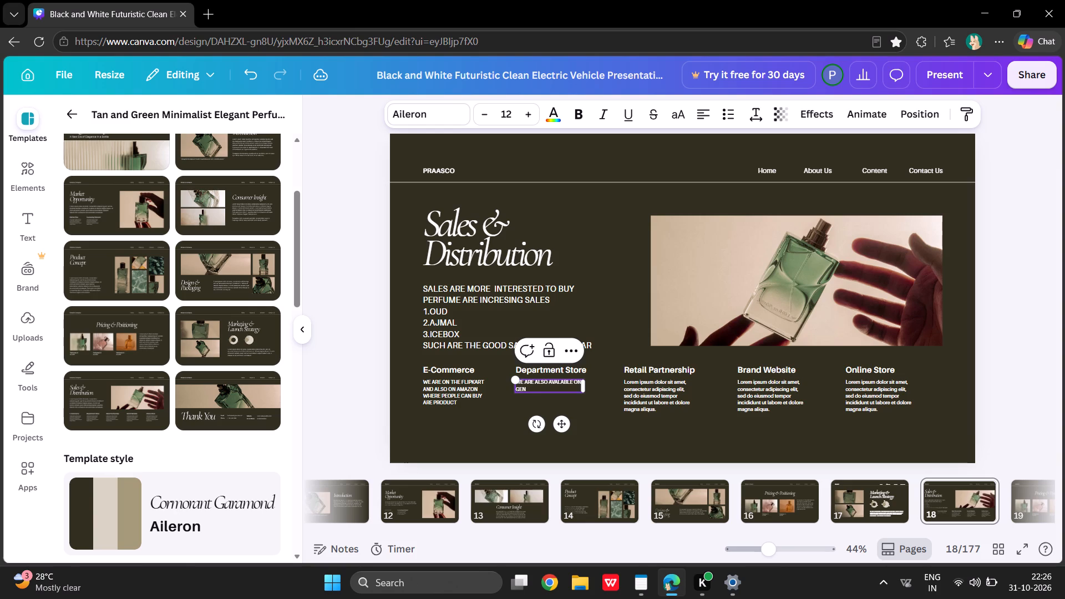
{"action": "type", "text": "RAL OR SUPER MARKET SUCH AS THE DMART"}
{"action": "key", "text": "space"}
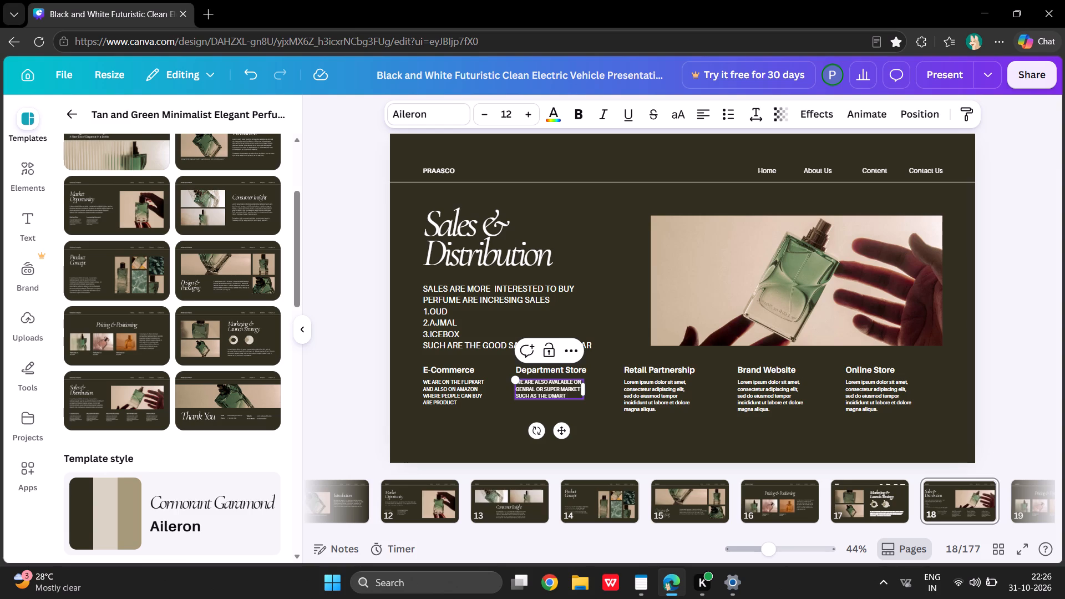
{"action": "key", "text": "space"}
{"action": "type", "text": "AND CROMA"}
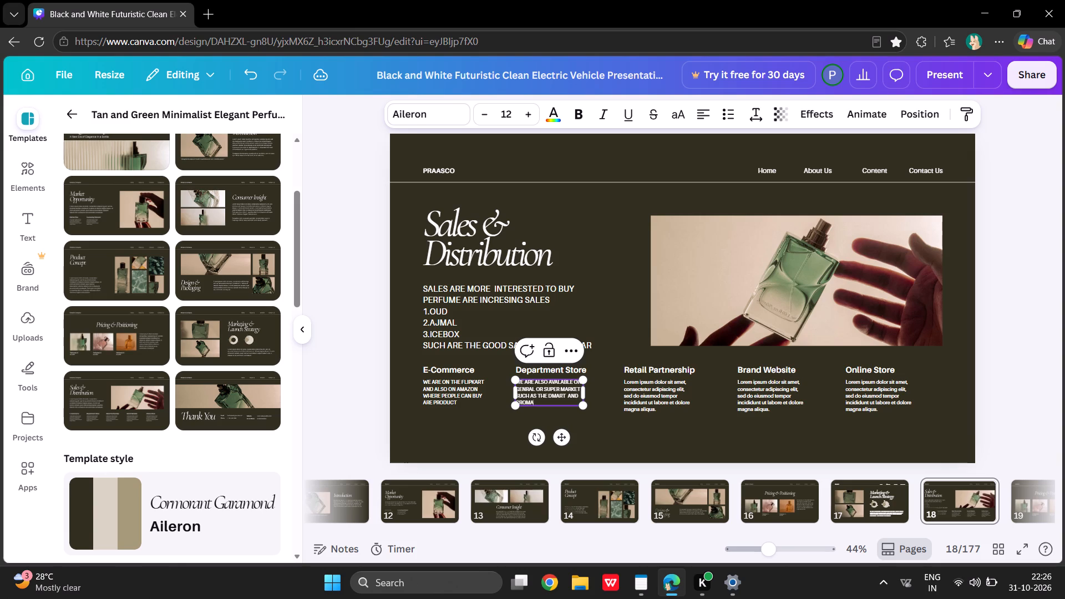
{"action": "key", "text": "space"}
{"action": "type", "text": "WHICH"}
{"action": "key", "text": "space"}
{"action": "type", "text": "IS BEST OPTION"}
{"action": "key", "text": "space"}
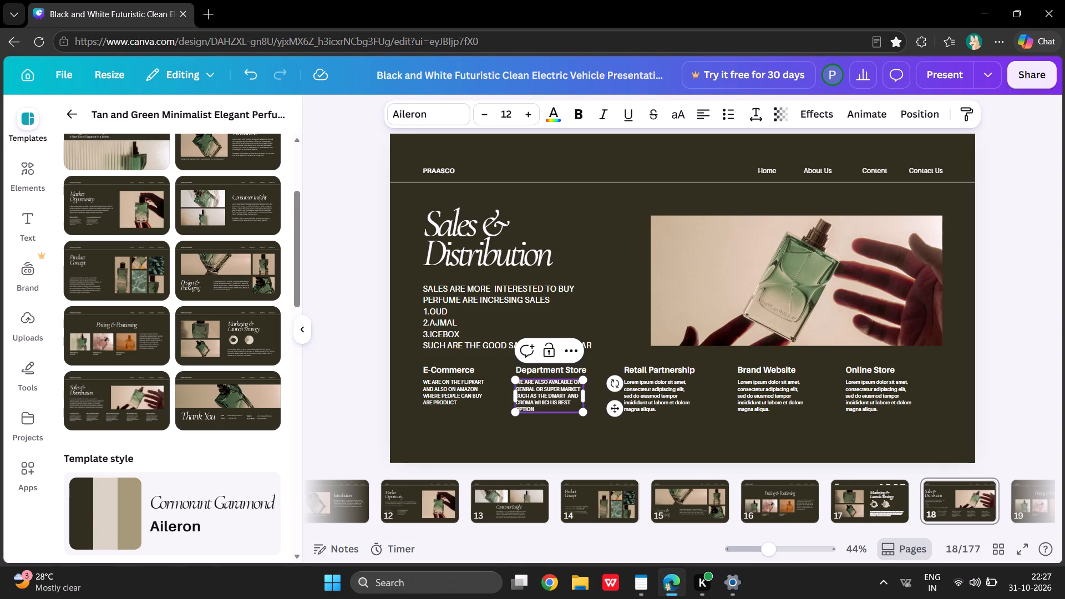
{"action": "type", "text": "TO SEEL"}
{"action": "key", "text": "space"}
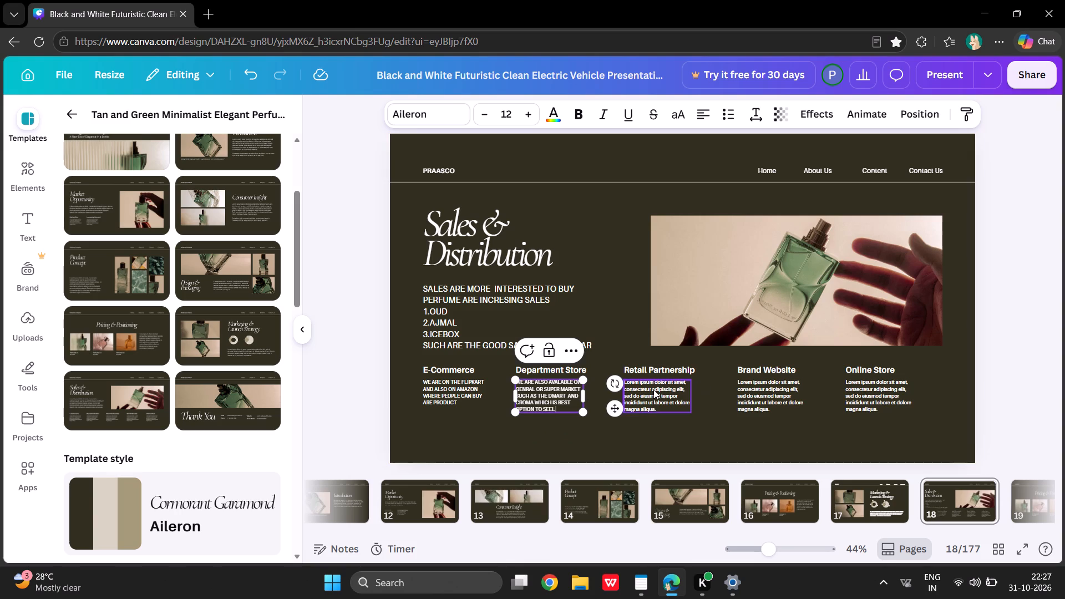
Replace the Retail Partnership placeholder text with "WE ALSO PROVIDE THE RENTAL PARTERSHIP TO BI".
{"action": "double_click", "coordinate": [653, 389]}
{"action": "key", "text": "BackSpace"}
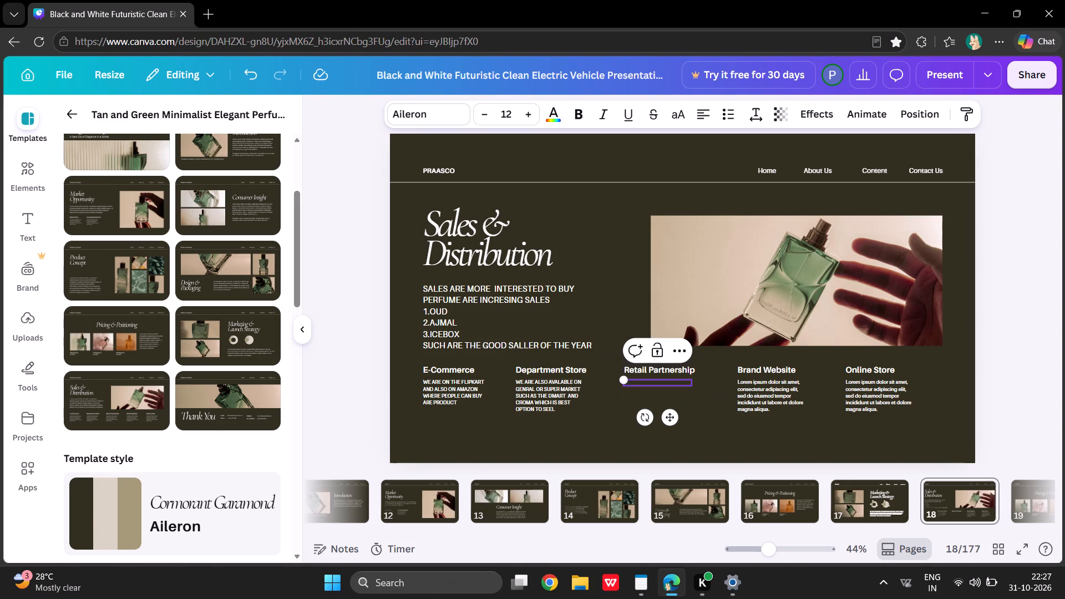
{"action": "type", "text": "WE ALSO PROVIDE THE"}
{"action": "key", "text": "space"}
{"action": "key", "text": "e"}
{"action": "key", "text": "BackSpace"}
{"action": "type", "text": "RENTAL PARTERSHIP"}
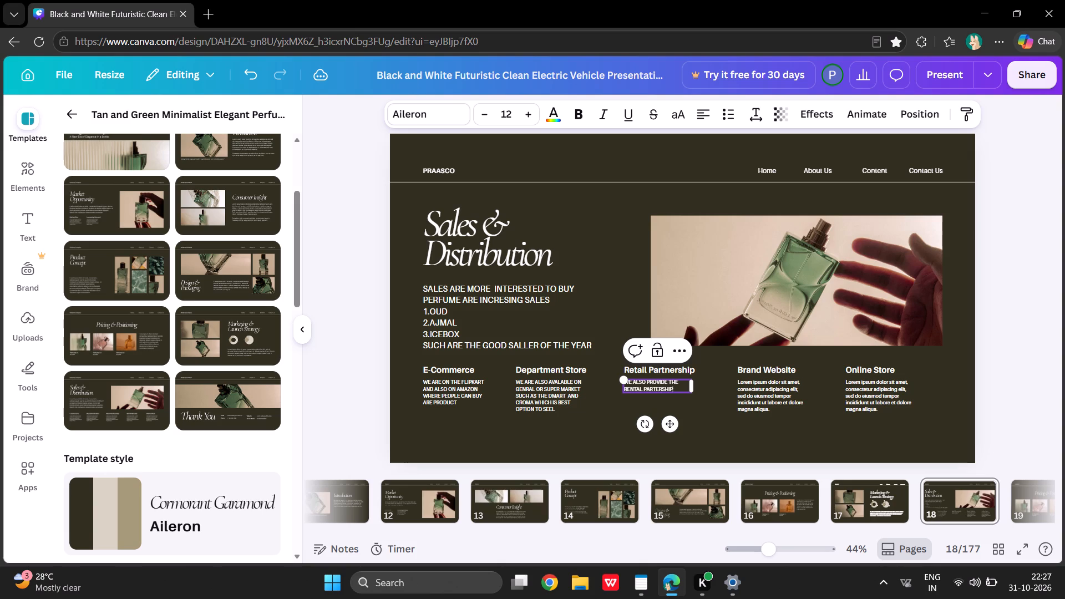
{"action": "key", "text": "space"}
{"action": "type", "text": "TO BI"}
{"action": "key", "text": "space"}
Continue the Retail Partnership text with "SITES WHICH HAVE HIGH DEMAND IN THE MARKET SO BOOST ARE PRODUCT".
{"action": "type", "text": "SITES WHICH"}
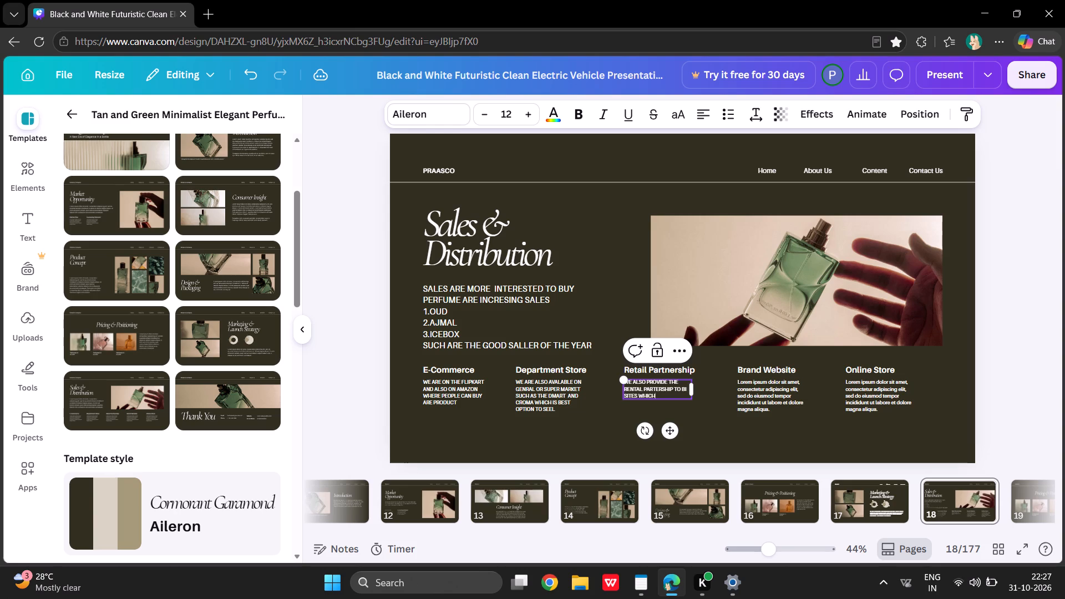
{"action": "key", "text": "space"}
{"action": "type", "text": "HAVE"}
{"action": "key", "text": "space"}
{"action": "type", "text": "HIGH DEMAND"}
{"action": "key", "text": "space"}
{"action": "type", "text": "IN THE MARKET SO"}
{"action": "key", "text": "space"}
{"action": "type", "text": "BOOST ARE"}
{"action": "key", "text": "space"}
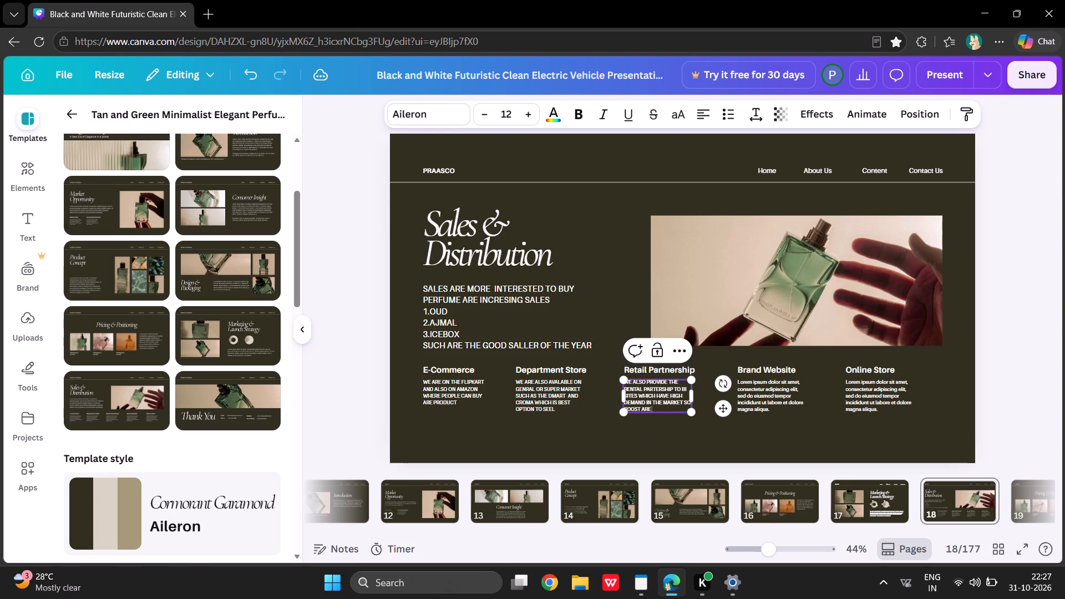
{"action": "type", "text": "PRODUCT"}
{"action": "key", "text": "space"}
Replace the Brand Website placeholder text with "WE ALSO ON THE BRANDED WEBSITE SUCH AS OLGA,SHER ALI.ICE BOC,FOG ETC".
{"action": "double_click", "coordinate": [763, 392]}
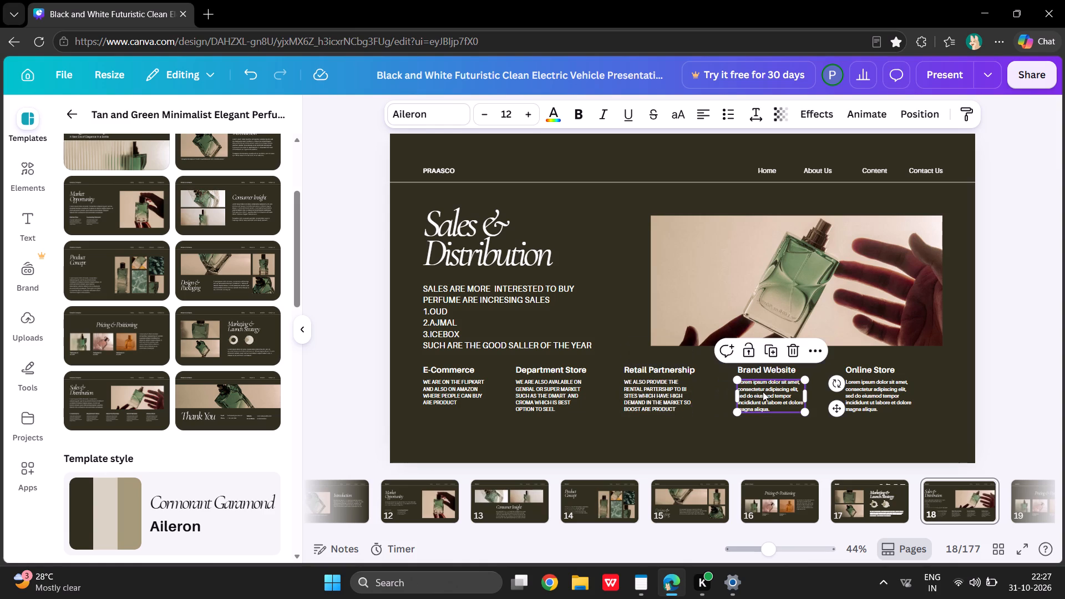
{"action": "key", "text": "BackSpace"}
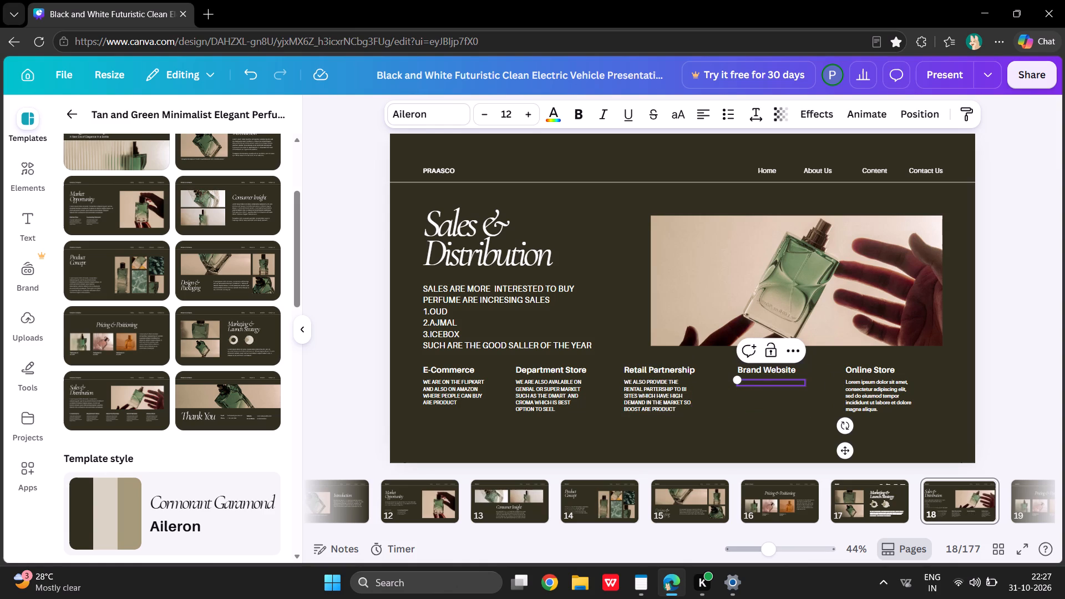
{"action": "type", "text": "WE ALSO ON"}
{"action": "key", "text": "space"}
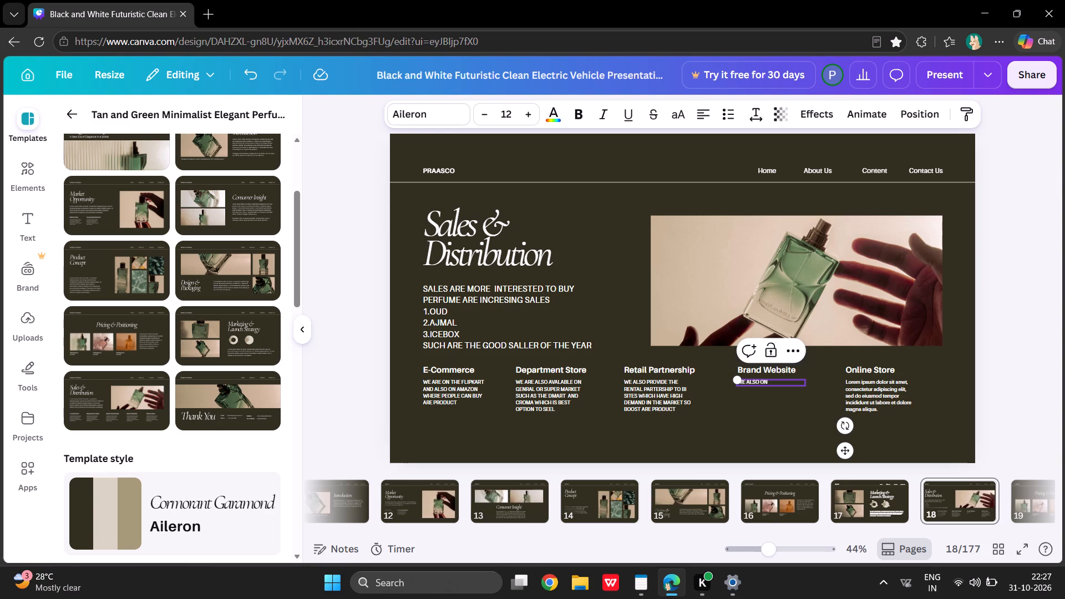
{"action": "type", "text": "THE BRANDED WEBSITE SUCH AS OLGA"}
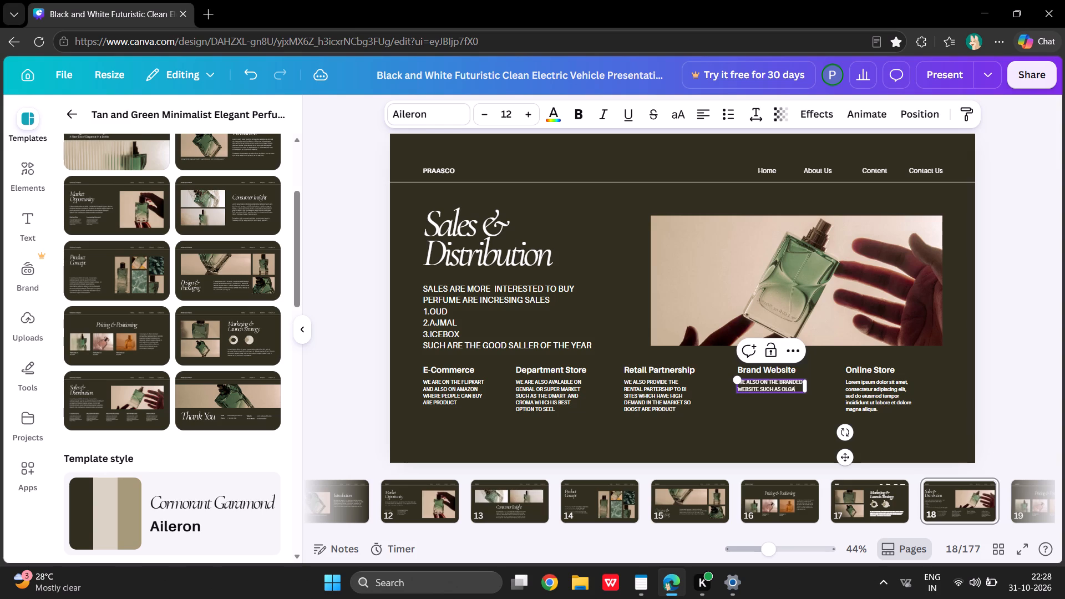
{"action": "type", "text": ",SHE"}
{"action": "key", "text": "r"}
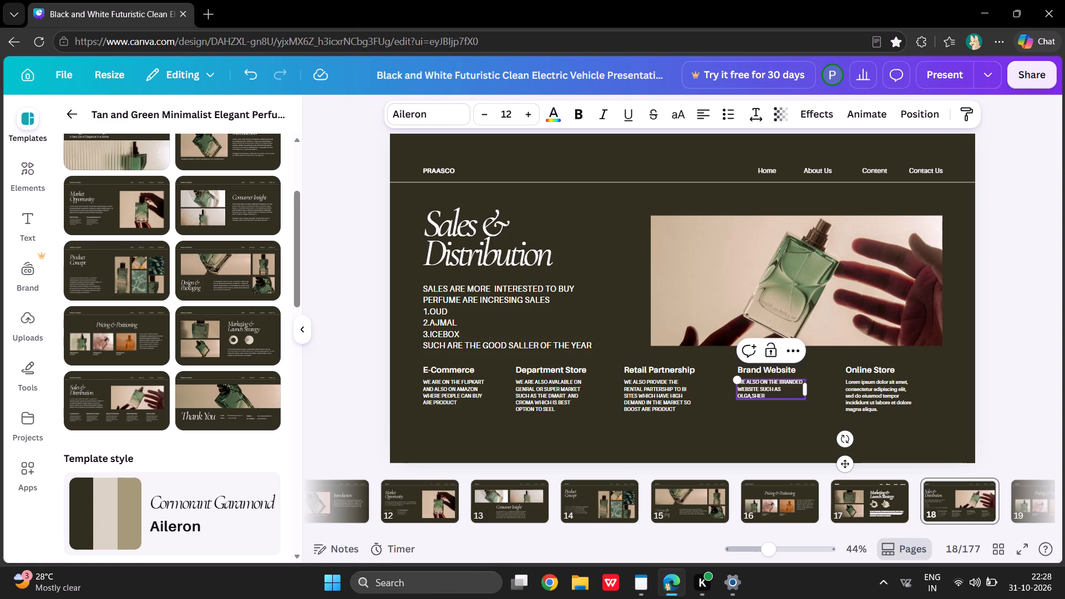
{"action": "key", "text": "space"}
{"action": "type", "text": "ALI.ICE BOC,FOG ETC"}
{"action": "key", "text": "space"}
Replace the Online Store placeholder text with "ONLINE STORE SUCH AS MYNTRA AND THE SHOPSY WE HAVE TO BUY THE".
{"action": "double_click", "coordinate": [854, 392]}
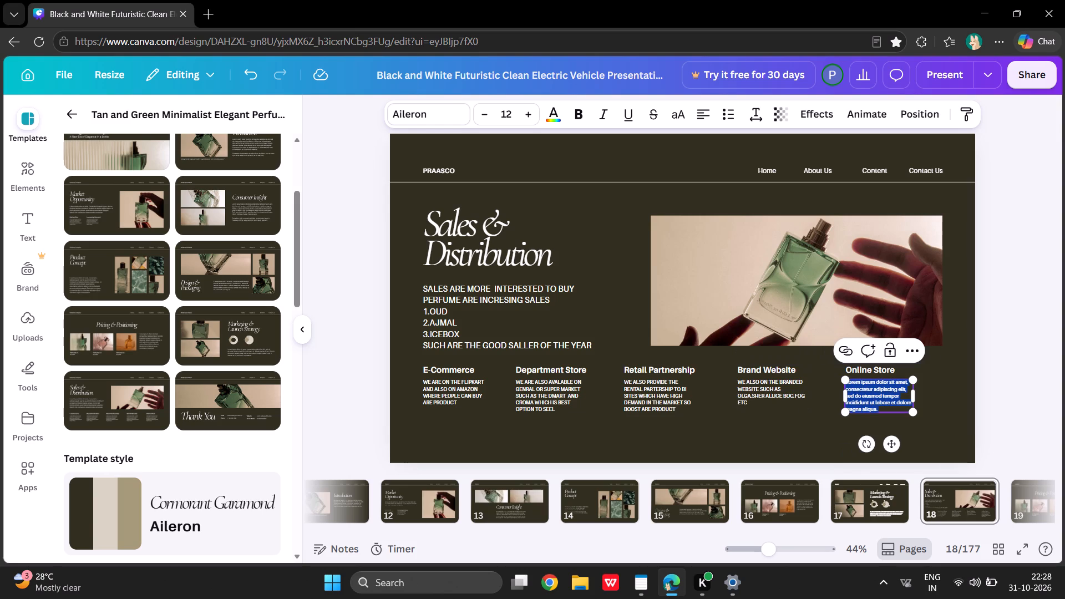
{"action": "key", "text": "BackSpace"}
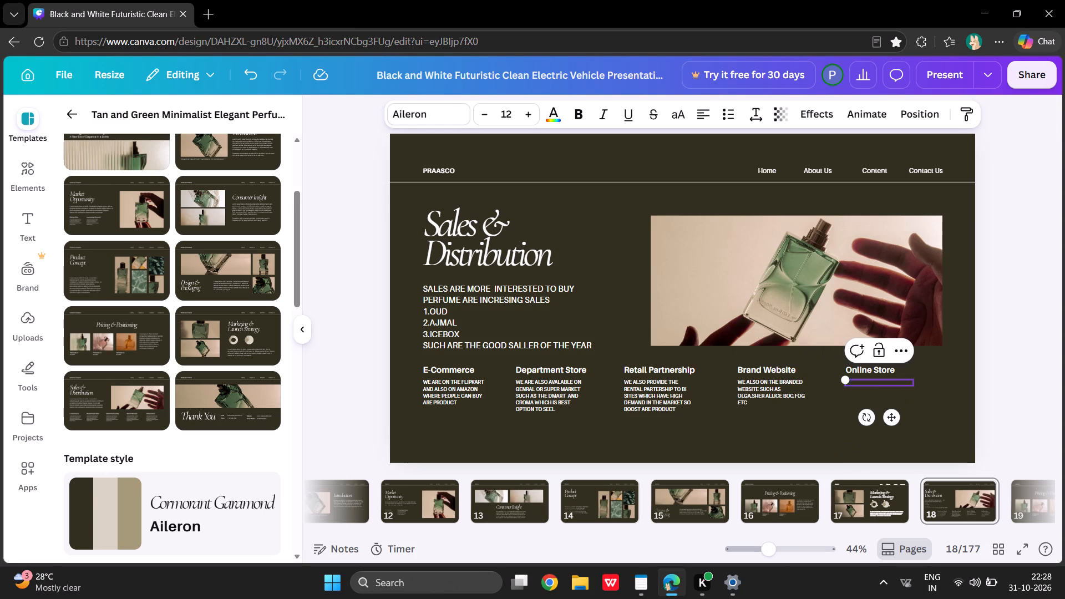
{"action": "type", "text": "ON;"}
{"action": "key", "text": "BackSpace"}
{"action": "key", "text": "BackSpace"}
{"action": "key", "text": "BackSpace"}
{"action": "key", "text": "BackSpace"}
{"action": "type", "text": "ONLINE STORE SUCH AS MYNTRA AND"}
{"action": "key", "text": "space"}
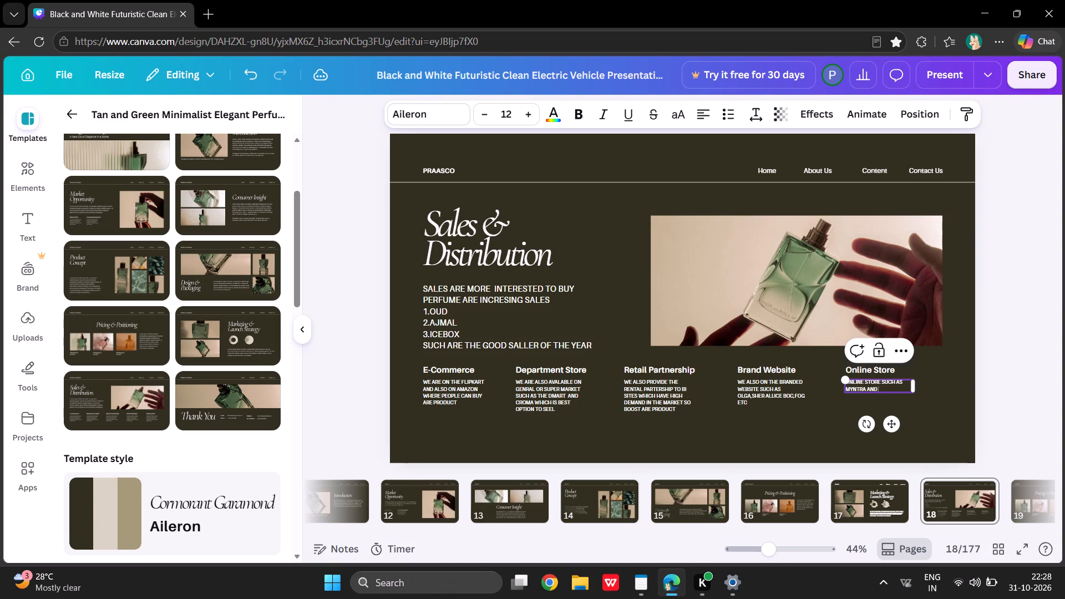
{"action": "type", "text": "THE SHOPSY WE HAVE TO T"}
{"action": "key", "text": "BackSpace"}
{"action": "type", "text": "BU"}
{"action": "type", "text": "Y THE"}
{"action": "key", "text": "space"}
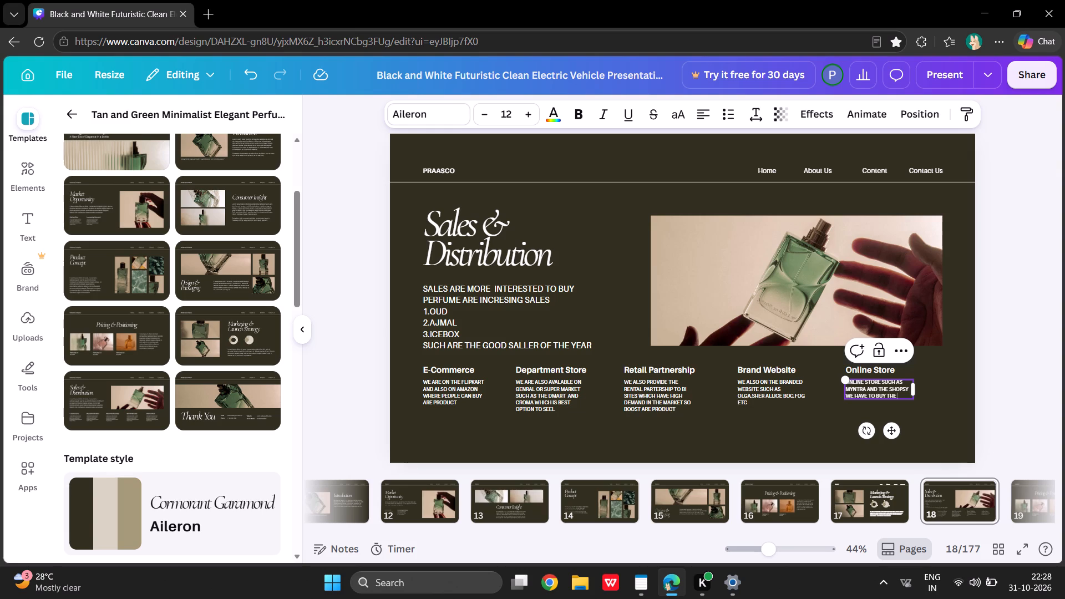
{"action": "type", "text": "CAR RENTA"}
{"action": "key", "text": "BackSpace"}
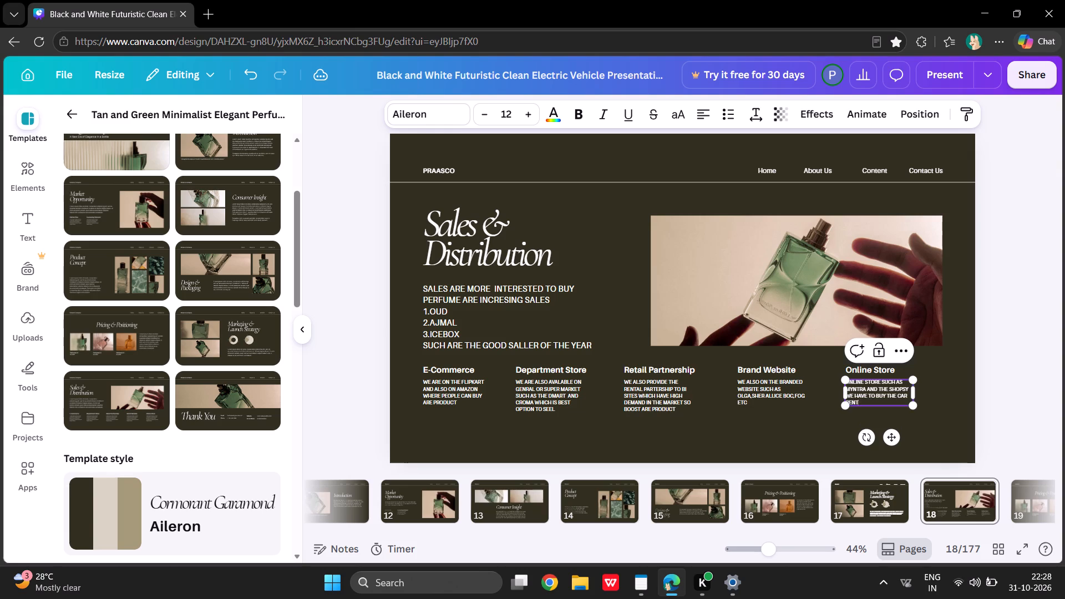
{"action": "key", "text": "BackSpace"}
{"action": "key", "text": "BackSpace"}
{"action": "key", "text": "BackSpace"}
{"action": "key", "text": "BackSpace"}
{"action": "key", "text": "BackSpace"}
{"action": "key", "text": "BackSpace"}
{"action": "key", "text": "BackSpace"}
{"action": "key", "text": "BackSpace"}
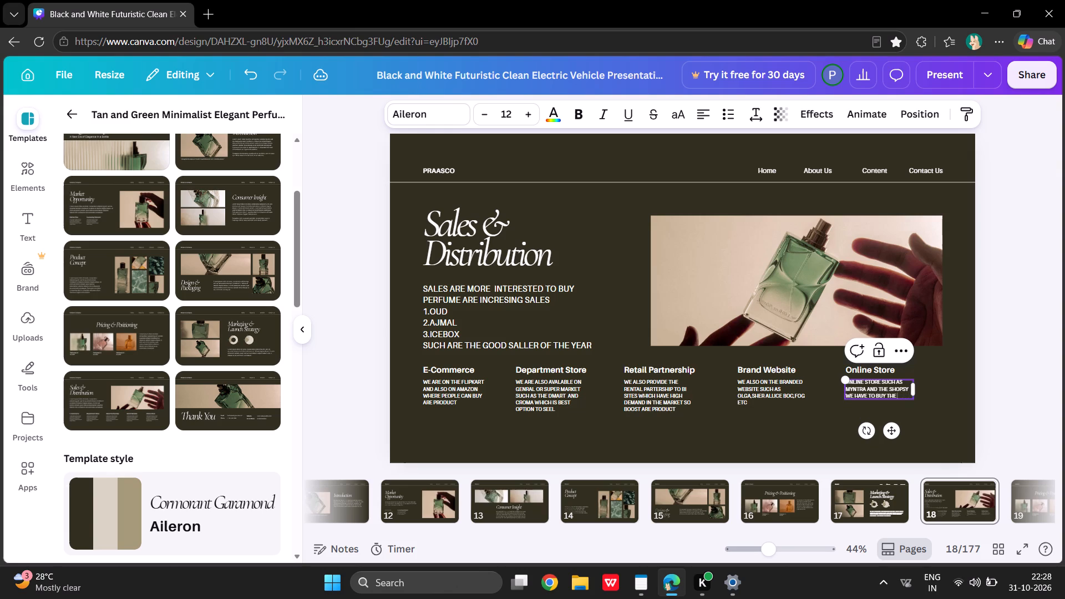
Complete the Online Store text with "PERFUME WAS EASY".
{"action": "key", "text": "space"}
{"action": "type", "text": "PERFUME WAS EASY"}
{"action": "key", "text": "space"}
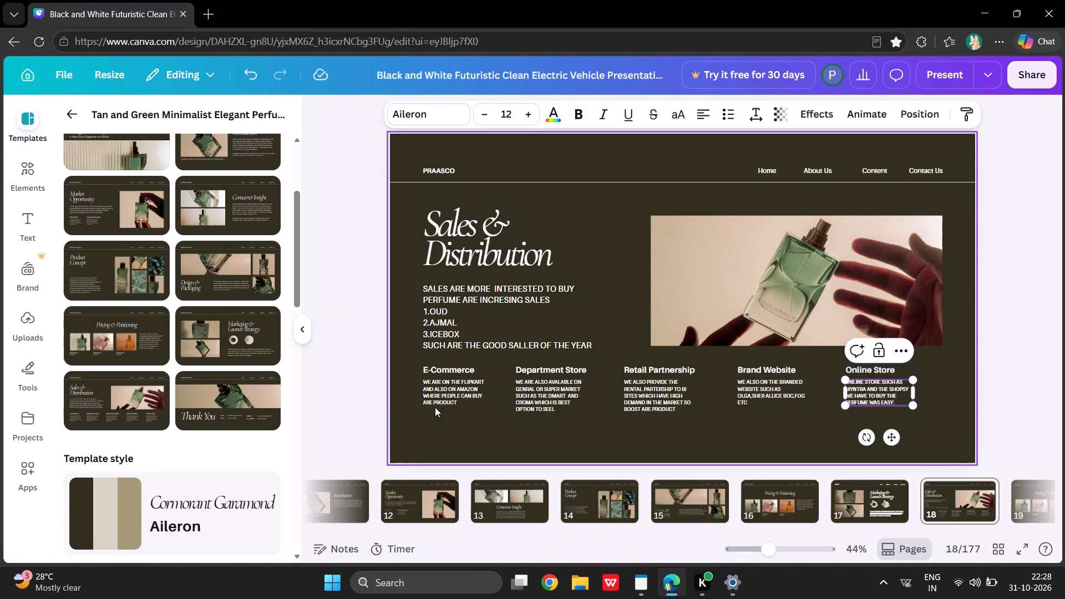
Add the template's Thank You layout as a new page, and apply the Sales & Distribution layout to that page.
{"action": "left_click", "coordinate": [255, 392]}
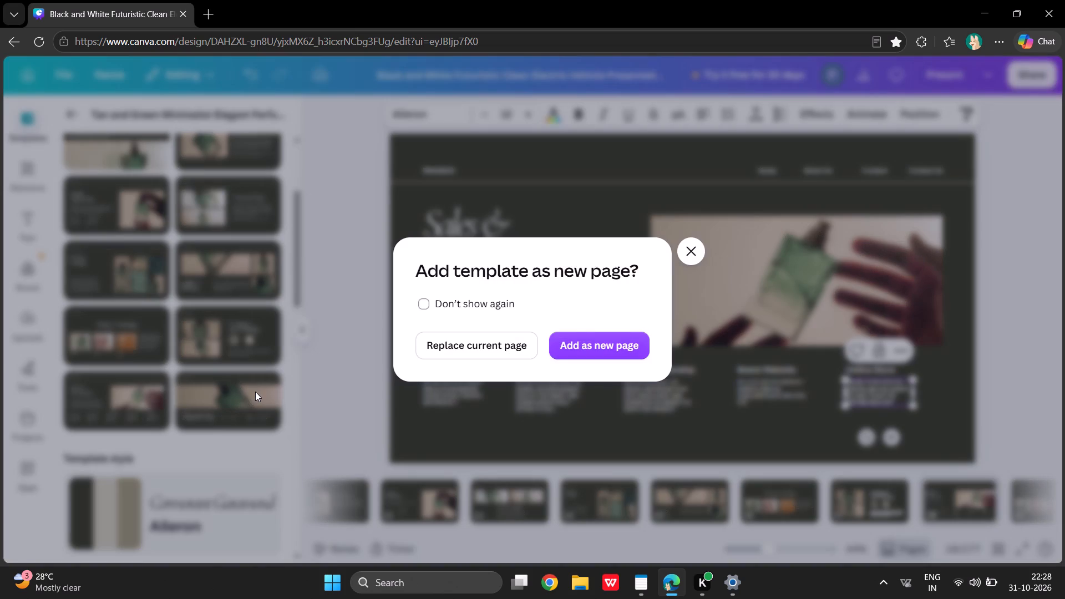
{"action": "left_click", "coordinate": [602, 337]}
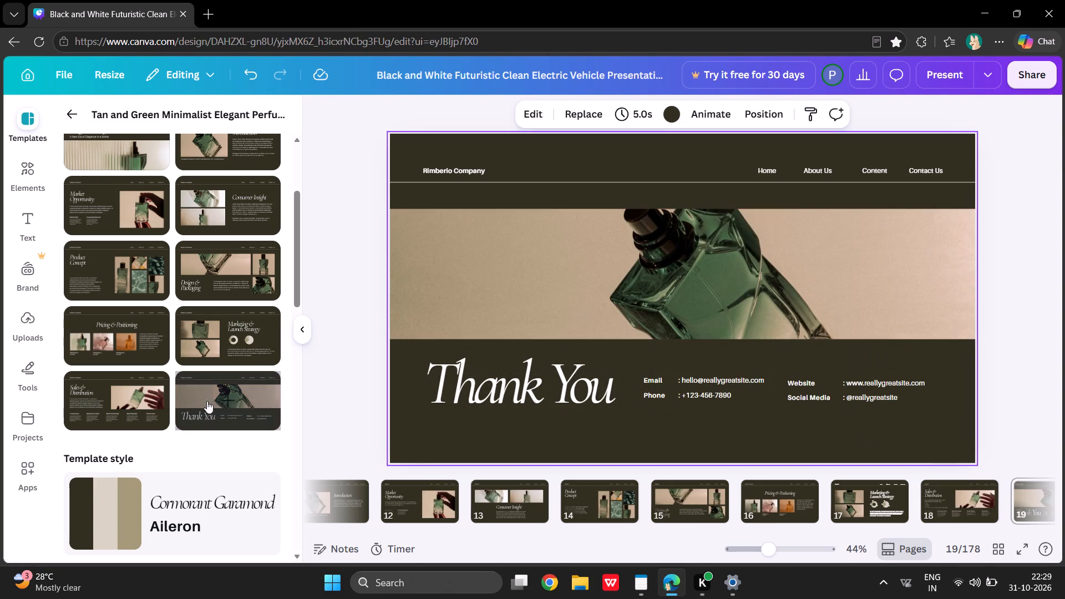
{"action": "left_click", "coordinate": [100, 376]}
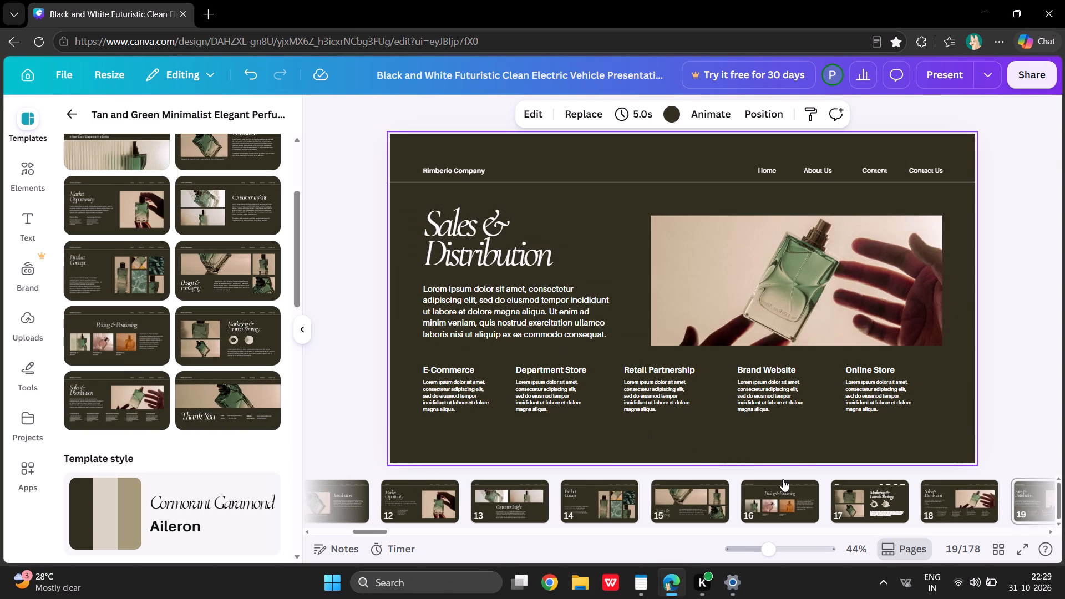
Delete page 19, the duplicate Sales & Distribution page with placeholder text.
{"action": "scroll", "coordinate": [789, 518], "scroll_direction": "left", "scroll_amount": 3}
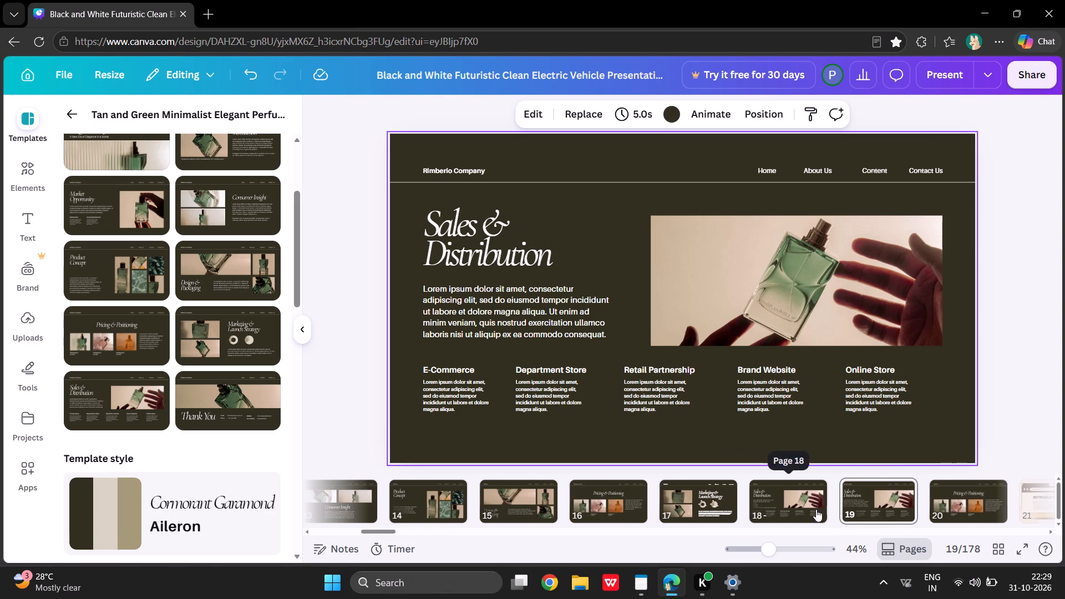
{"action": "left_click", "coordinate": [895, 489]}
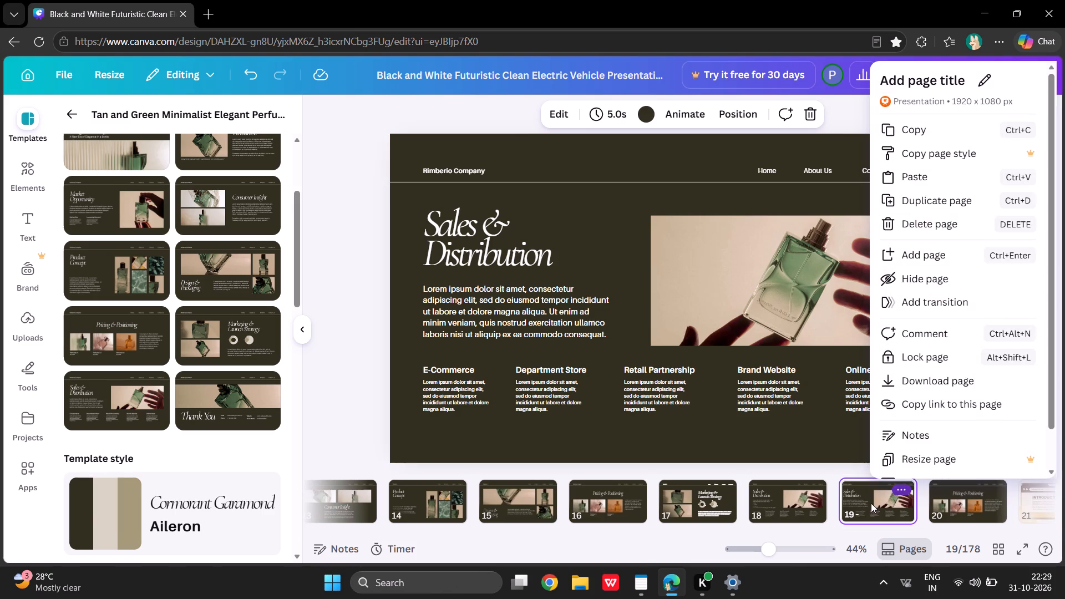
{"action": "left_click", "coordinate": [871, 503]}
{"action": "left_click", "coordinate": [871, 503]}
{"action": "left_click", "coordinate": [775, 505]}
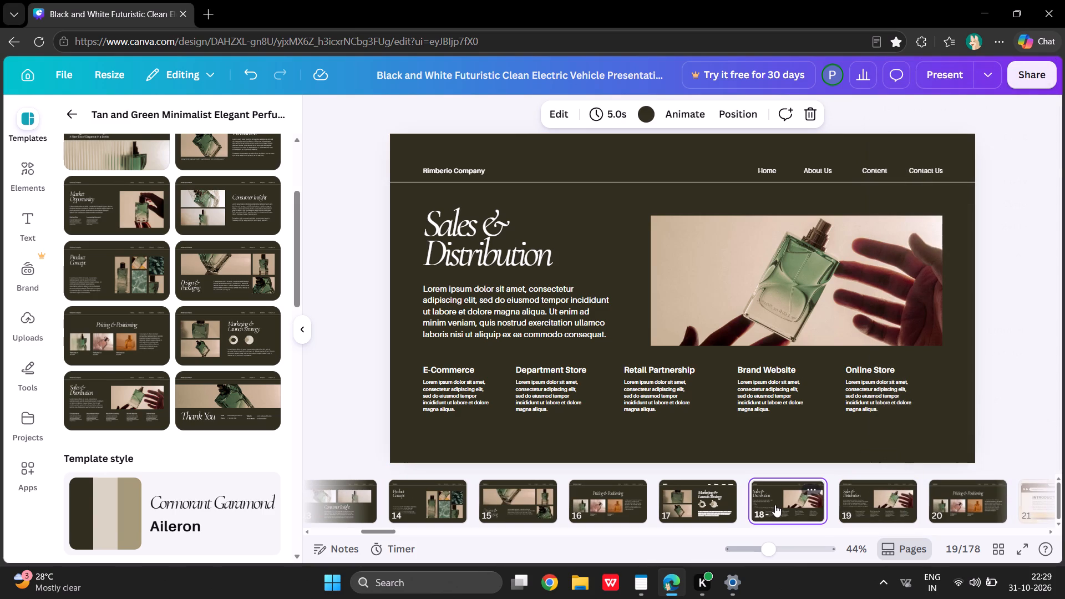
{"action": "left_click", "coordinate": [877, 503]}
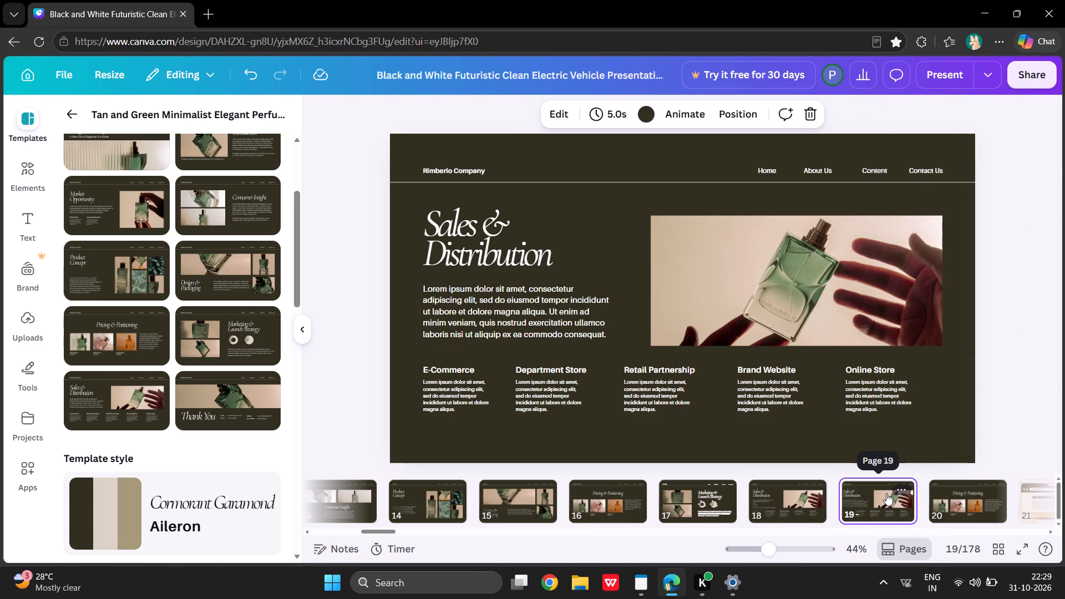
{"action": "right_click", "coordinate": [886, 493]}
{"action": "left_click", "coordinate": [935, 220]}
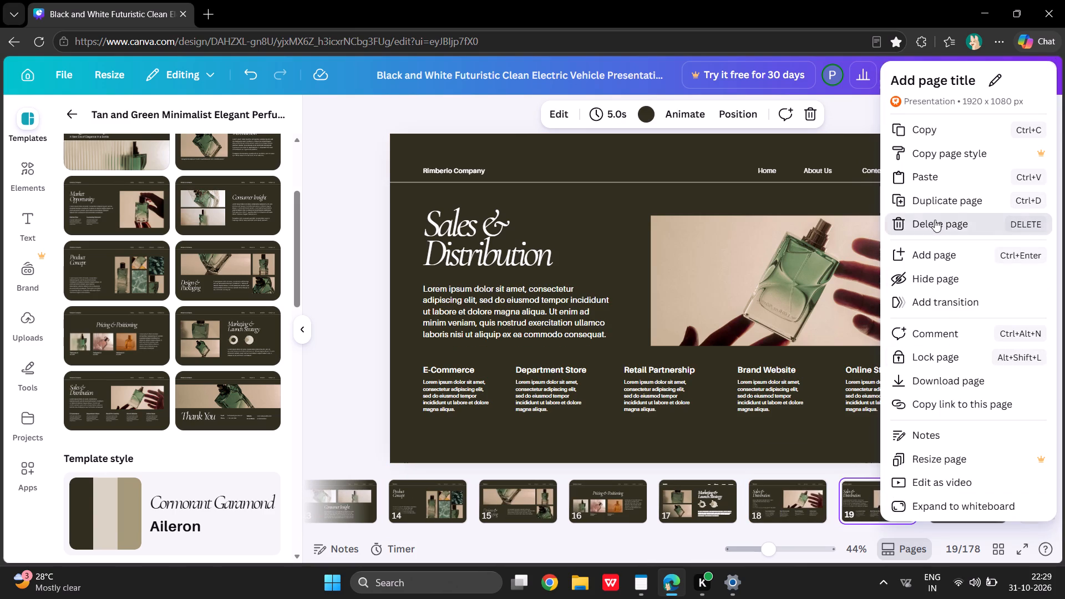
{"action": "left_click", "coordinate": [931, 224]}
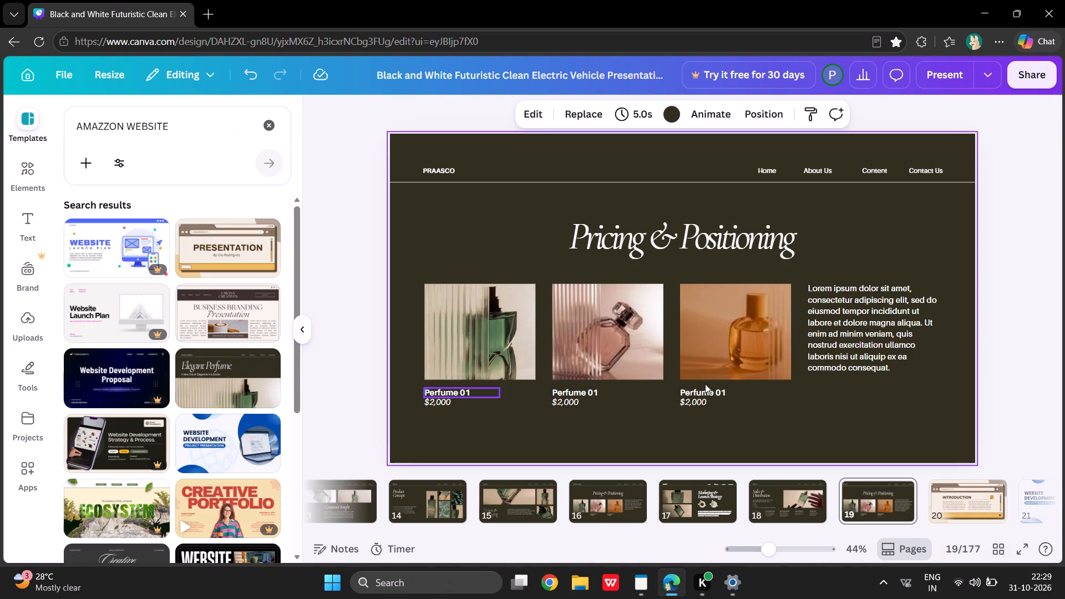
Add the Thank You layout from the Elegant Perfume template as a new page after page 19.
{"action": "left_click", "coordinate": [219, 389]}
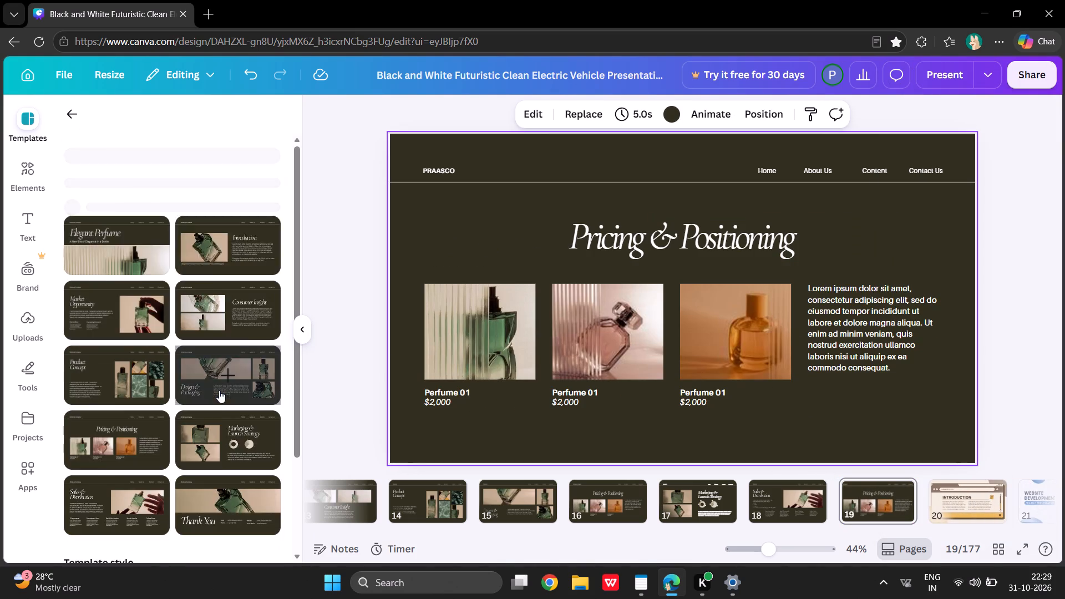
{"action": "scroll", "coordinate": [200, 390], "scroll_direction": "down", "scroll_amount": 4}
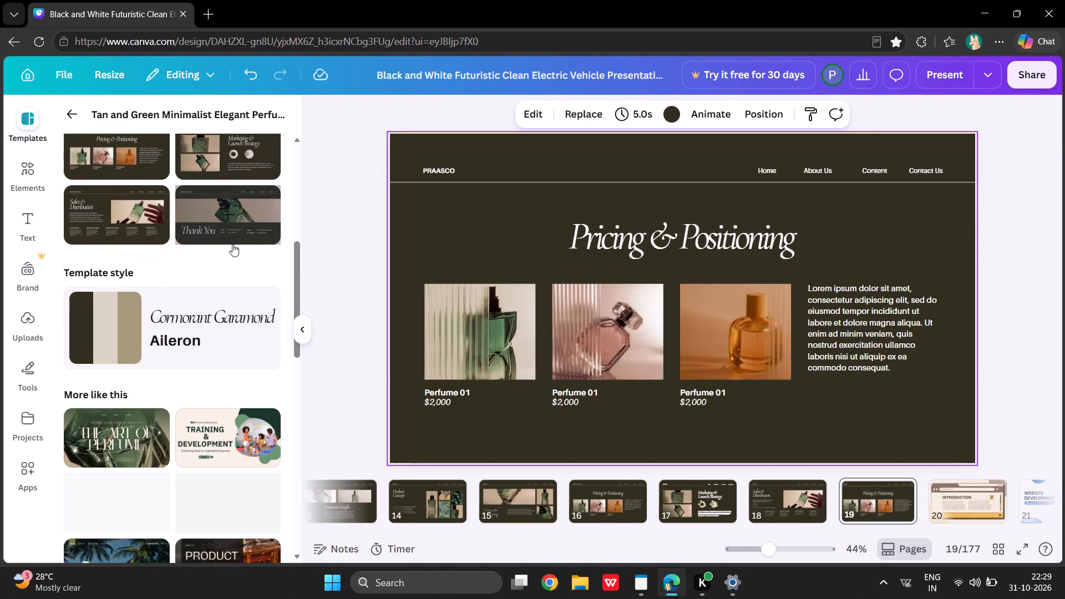
{"action": "left_click", "coordinate": [232, 243]}
{"action": "left_click", "coordinate": [590, 349]}
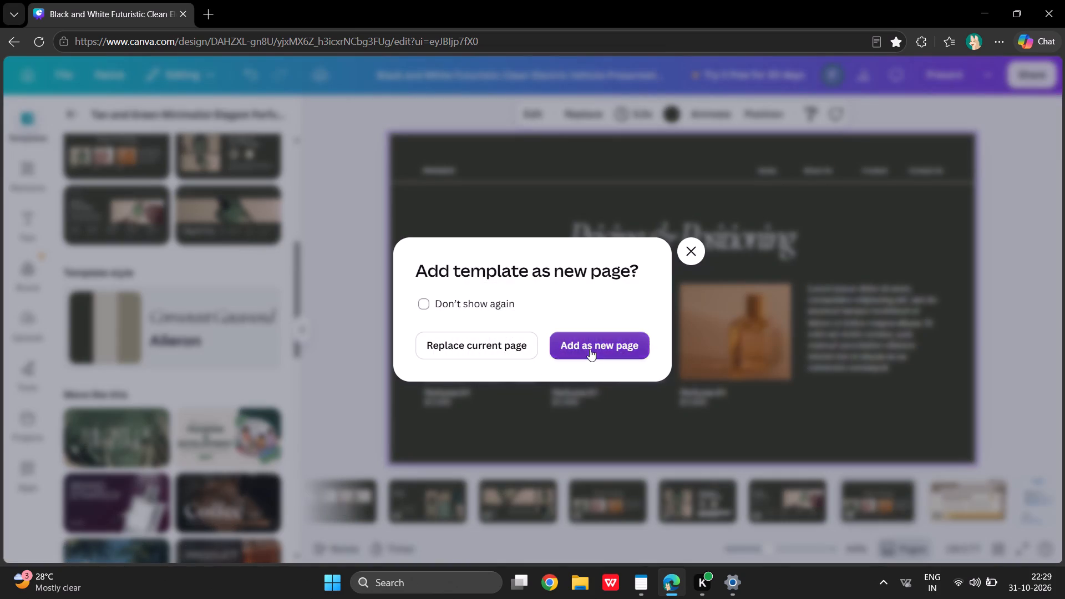
Replace the header company name on the Thank You page with "PRAASCO".
{"action": "double_click", "coordinate": [443, 171]}
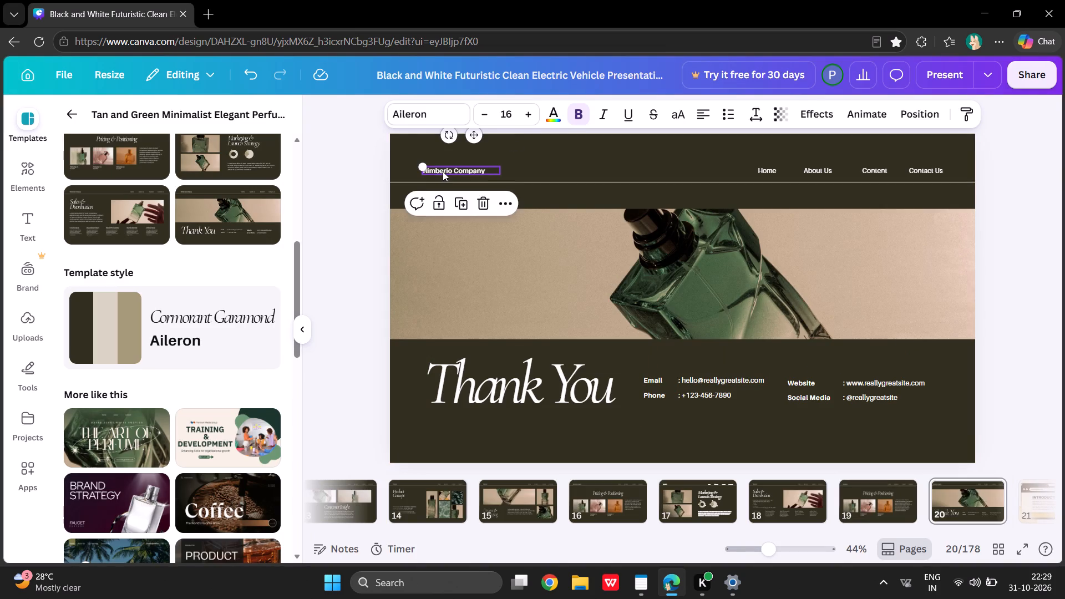
{"action": "key", "text": "BackSpace"}
{"action": "key", "text": "p"}
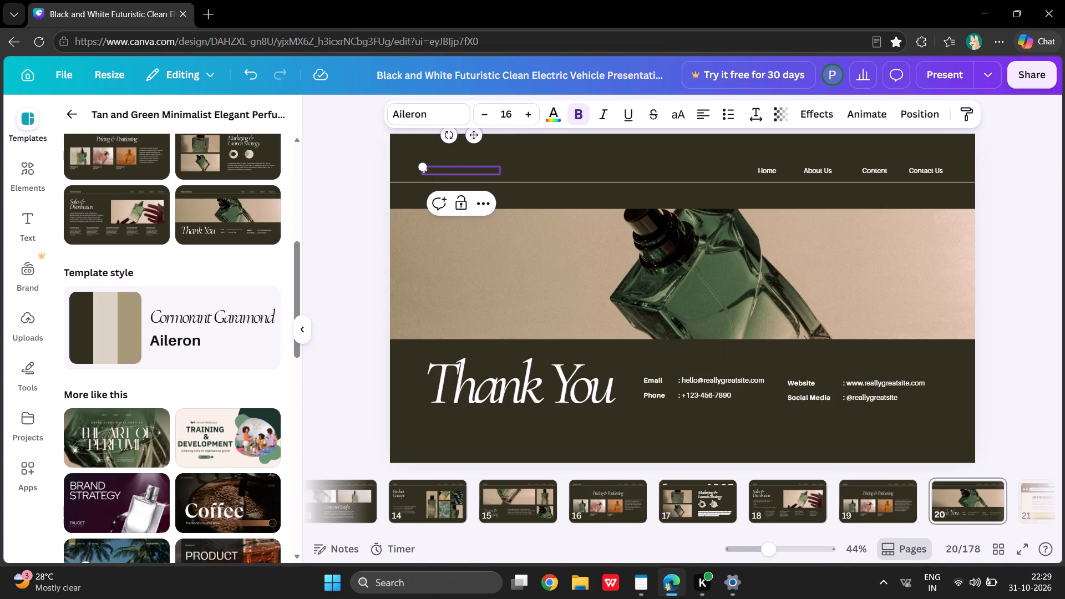
{"action": "type", "text": "RAASCO"}
{"action": "left_click_drag", "start_coordinate": [722, 374], "coordinate": [722, 383]}
{"action": "double_click", "coordinate": [722, 383]}
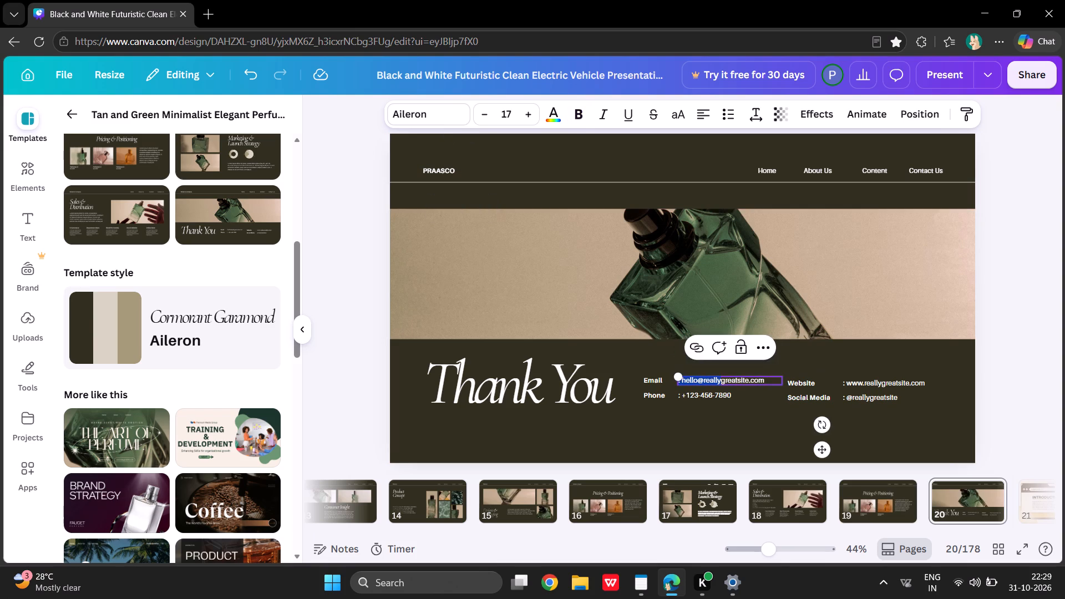
{"action": "key", "text": "BackSpace"}
{"action": "type", "text": "WW"}
{"action": "key", "text": "w"}
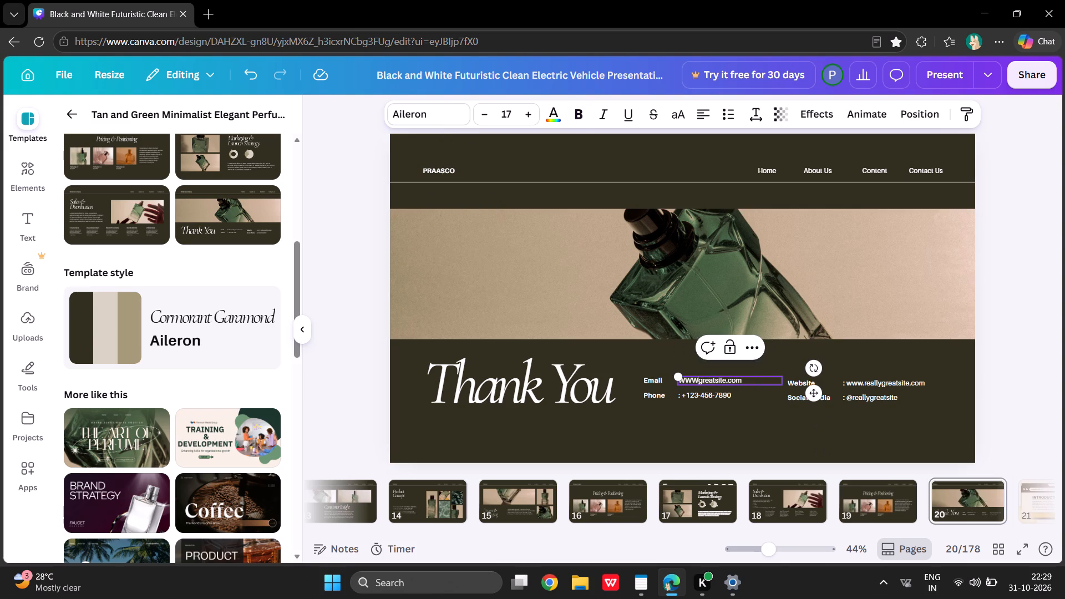
{"action": "key", "text": "Right"}
{"action": "key", "text": "Right"}
{"action": "key", "text": "Right"}
{"action": "key", "text": "Right"}
{"action": "key", "text": "Right"}
{"action": "key", "text": "Right"}
{"action": "key", "text": "Right"}
{"action": "key", "text": "Right"}
{"action": "key", "text": "Right"}
{"action": "key", "text": "Right"}
{"action": "key", "text": "Left"}
{"action": "key", "text": "BackSpace"}
{"action": "key", "text": "BackSpace"}
{"action": "key", "text": "BackSpace"}
{"action": "key", "text": "BackSpace"}
{"action": "key", "text": "BackSpace"}
{"action": "key", "text": "BackSpace"}
{"action": "key", "text": "BackSpace"}
{"action": "key", "text": "BackSpace"}
{"action": "key", "text": "BackSpace"}
{"action": "key", "text": "BackSpace"}
{"action": "key", "text": "BackSpace"}
{"action": "key", "text": "BackSpace"}
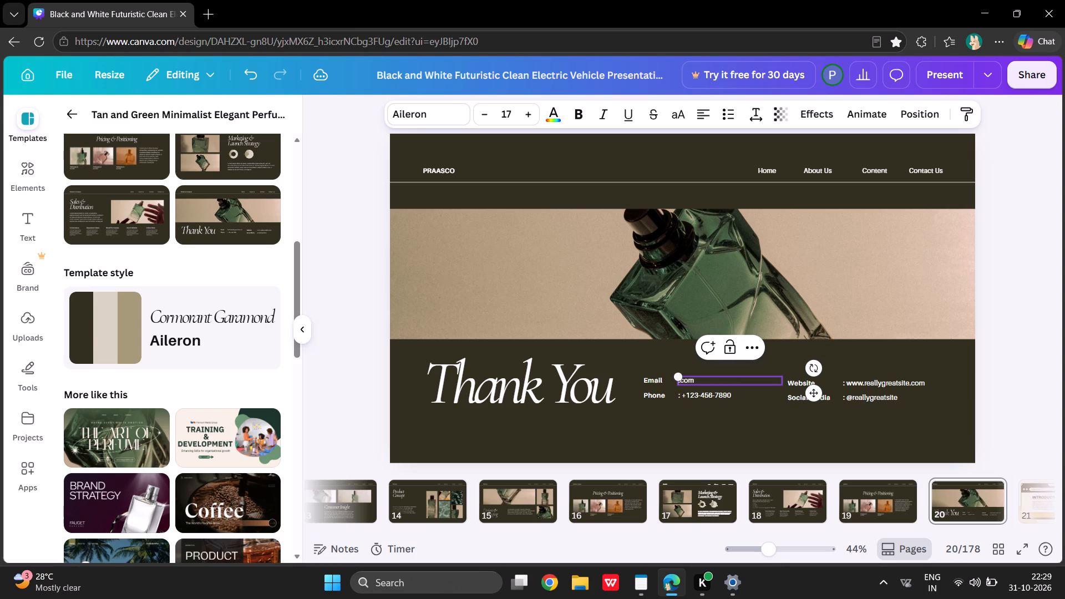
{"action": "type", "text": "www"}
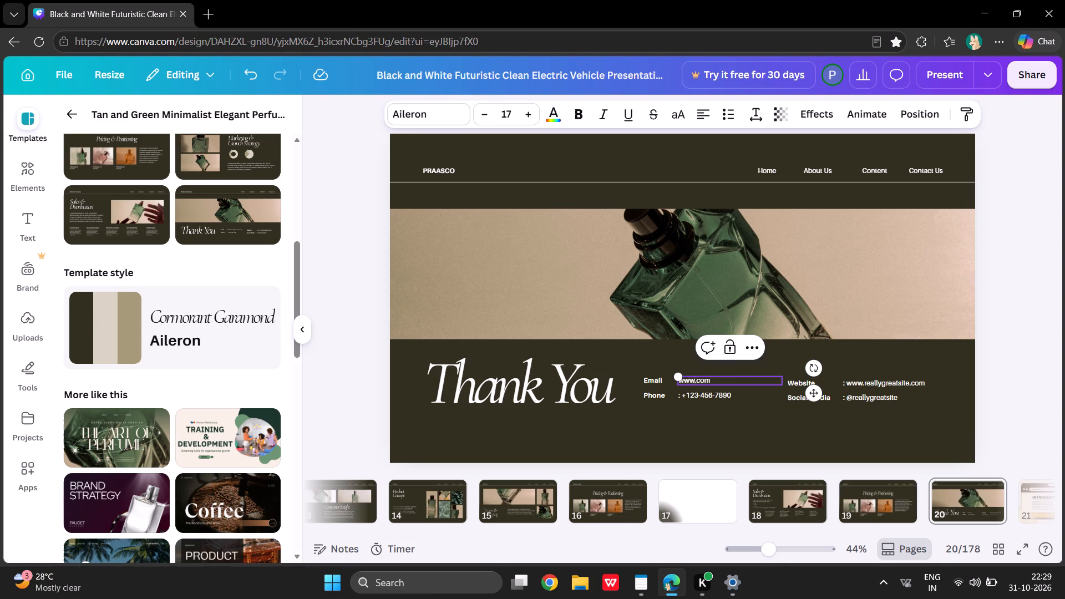
{"action": "key", "text": "period"}
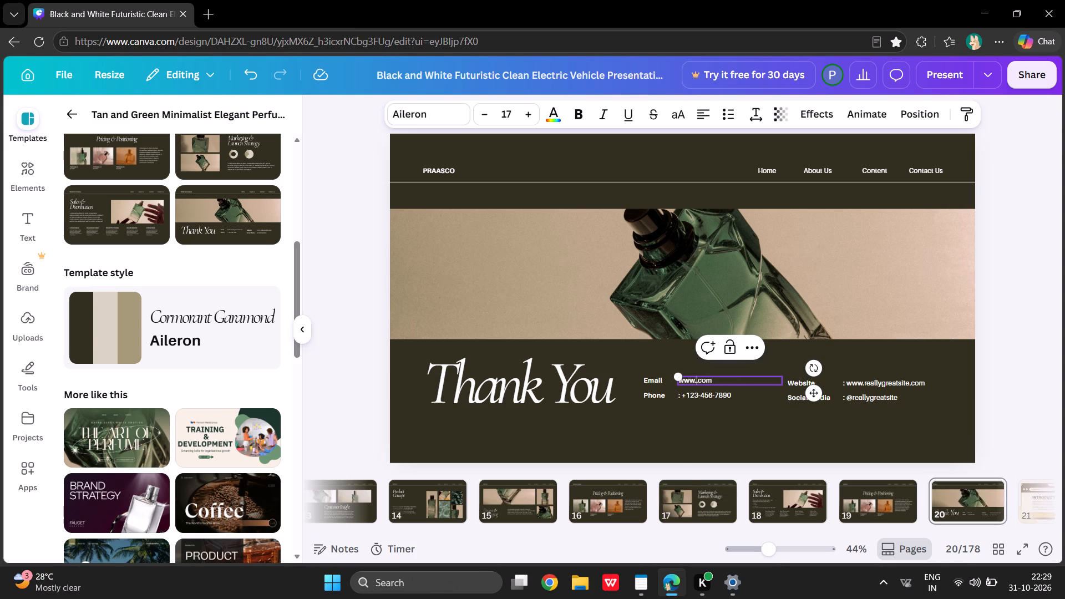
{"action": "type", "text": "praasco"}
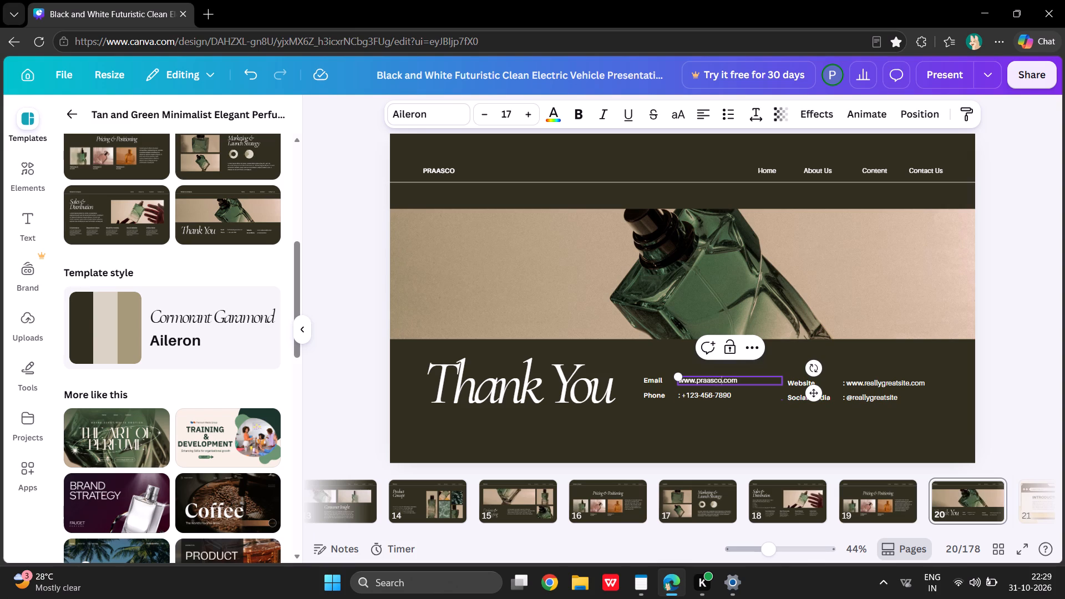
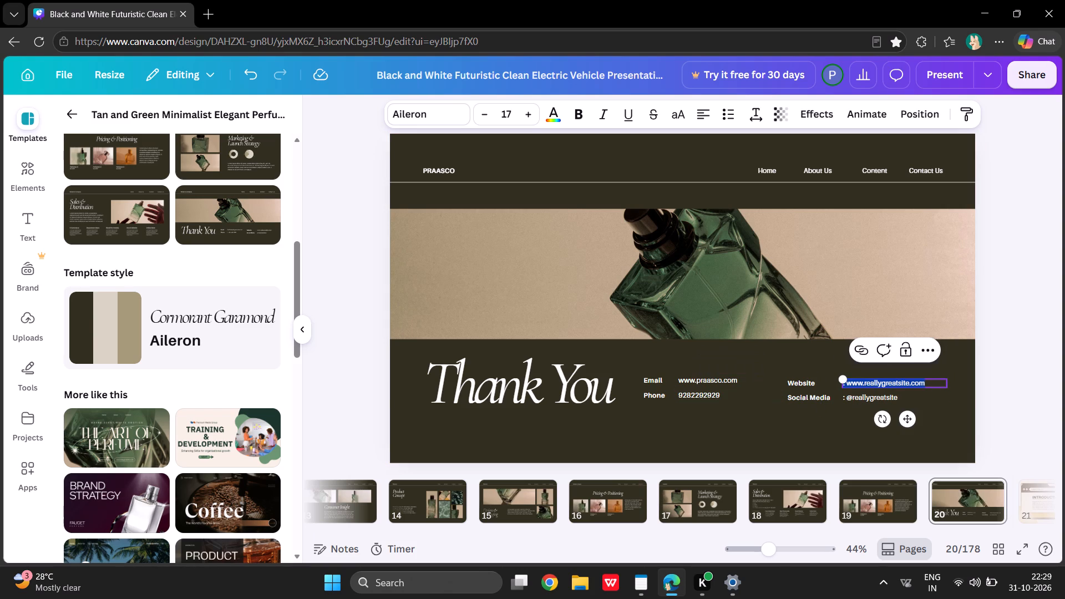
{"action": "key", "text": "BackSpace"}
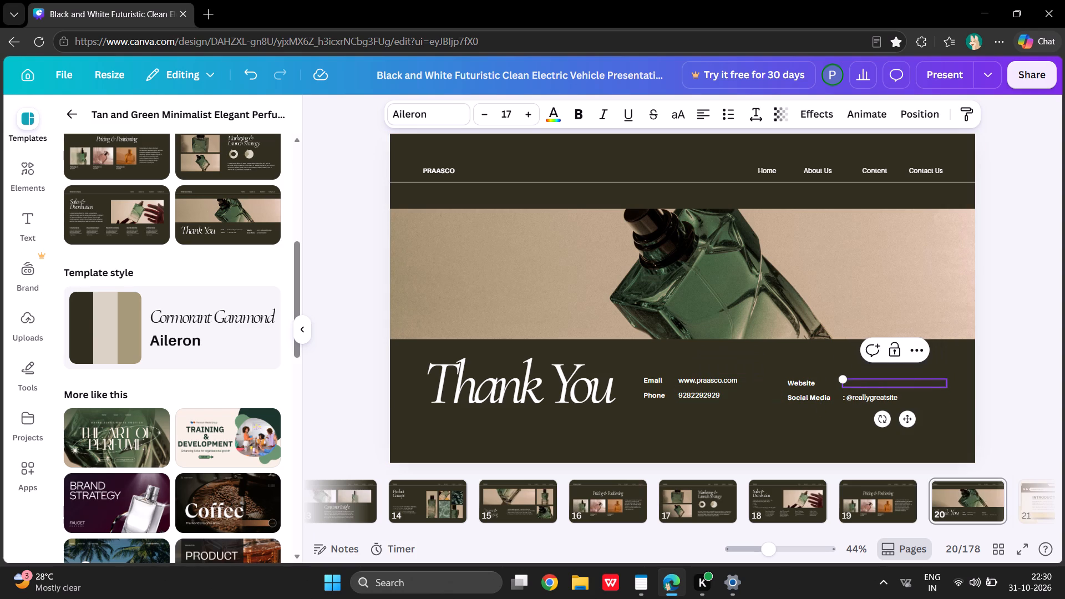
{"action": "type", "text": "www"}
{"action": "key", "text": "period"}
{"action": "type", "text": "prasco"}
{"action": "type", "text": ".com"}
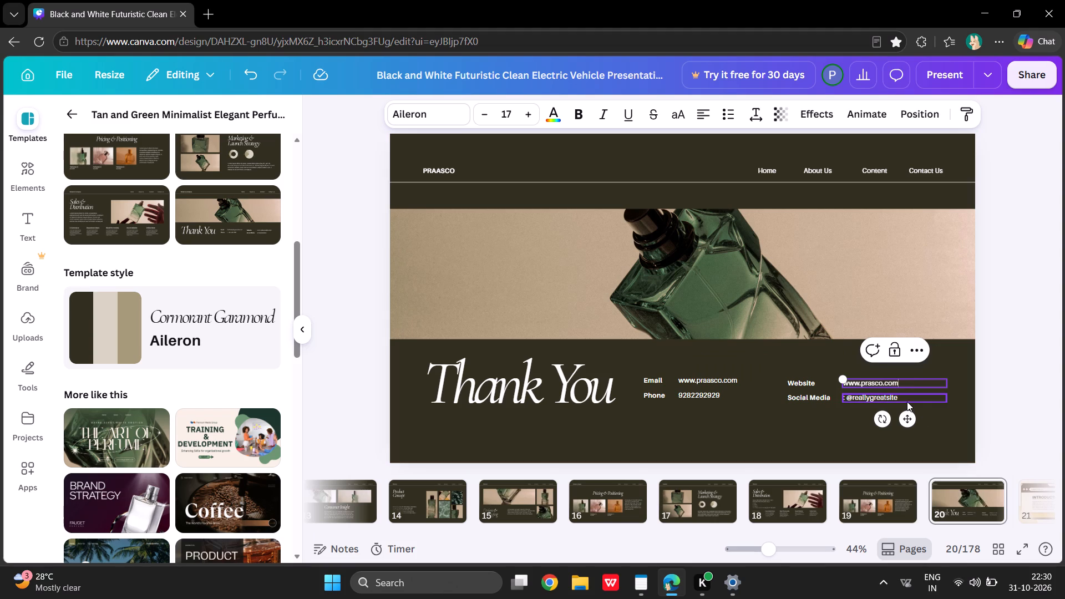
{"action": "double_click", "coordinate": [906, 400]}
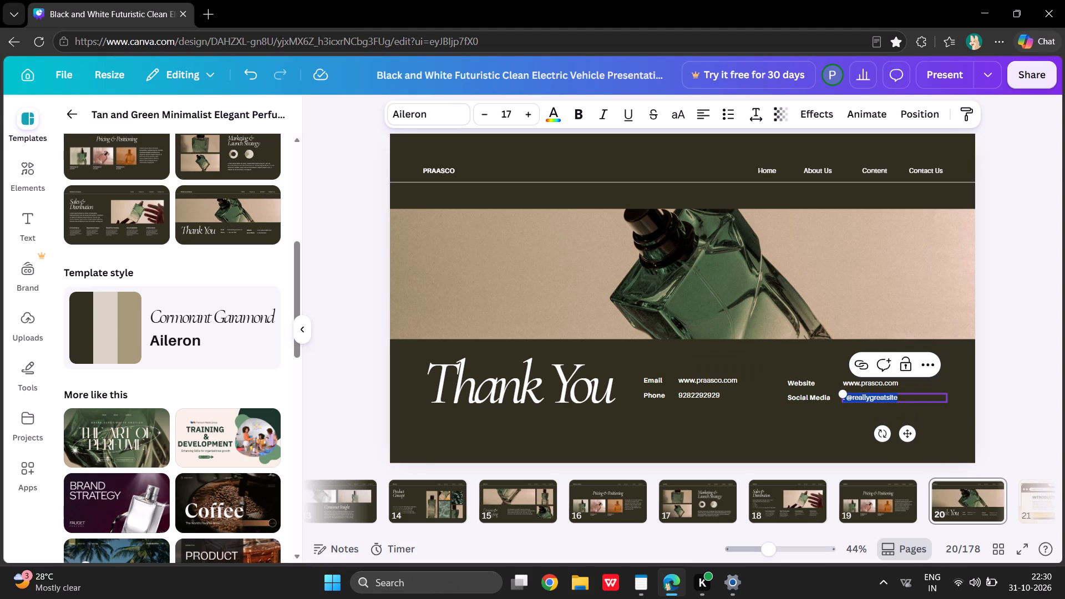
{"action": "key", "text": "ctrl+2"}
{"action": "key", "text": "shift+at"}
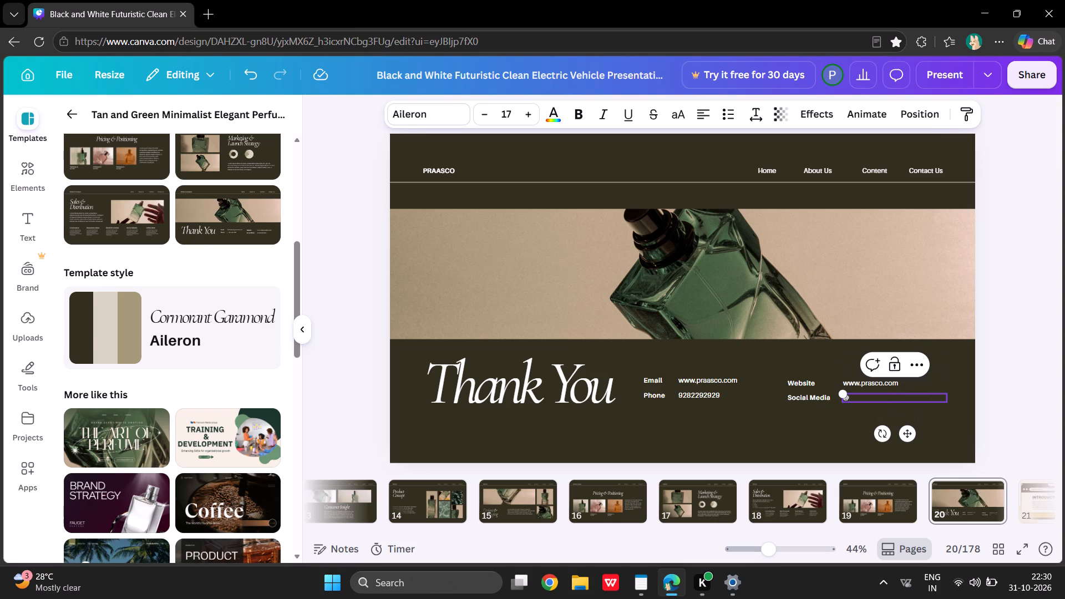
{"action": "type", "text": "prascoperfumes"}
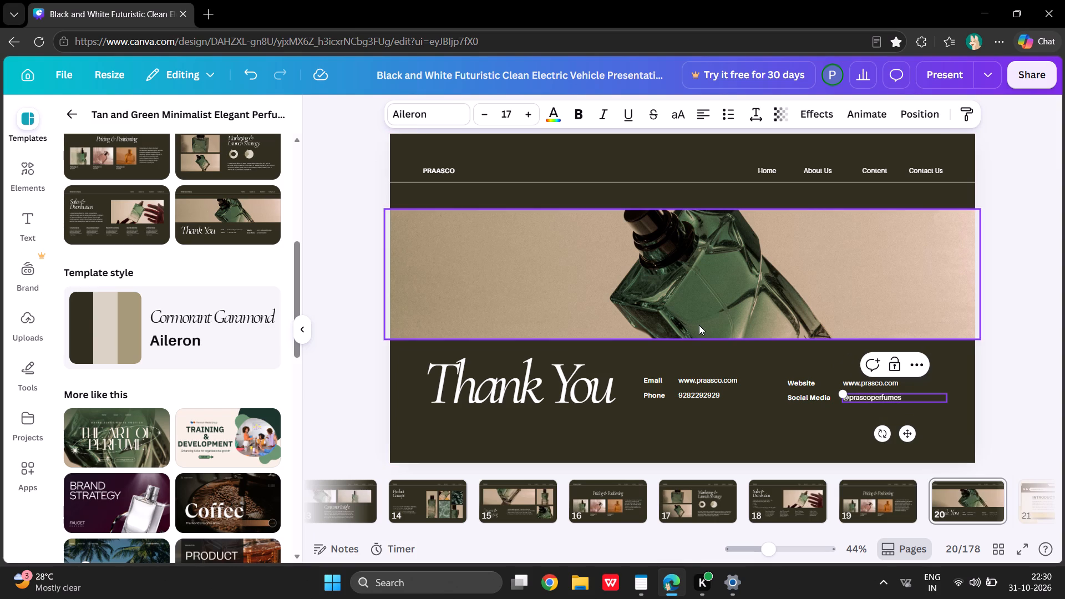